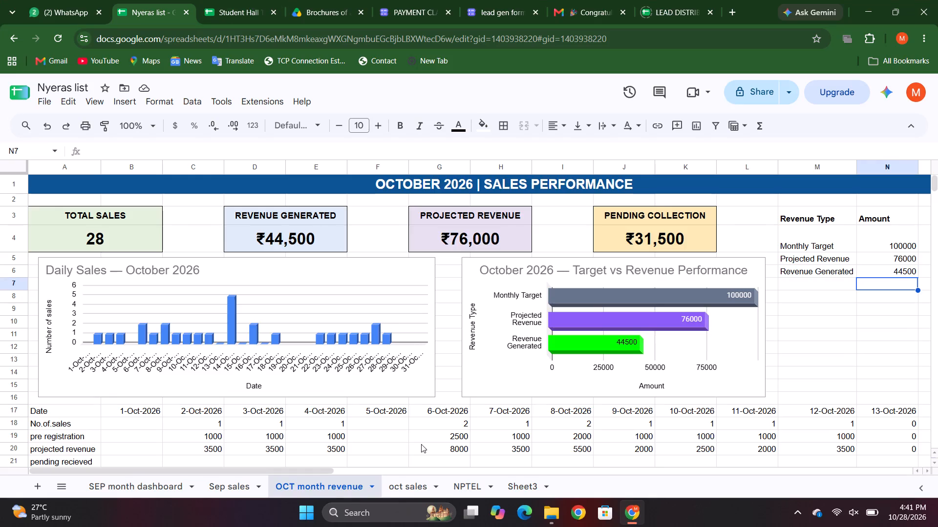
Check the first student entries on the NPTEL sheet against the Student Hall Ticket Automation spreadsheet, and return to the NPTEL sheet.
{"action": "left_click", "coordinate": [459, 490]}
{"action": "scroll", "coordinate": [104, 276], "scroll_direction": "up", "scroll_amount": 6}
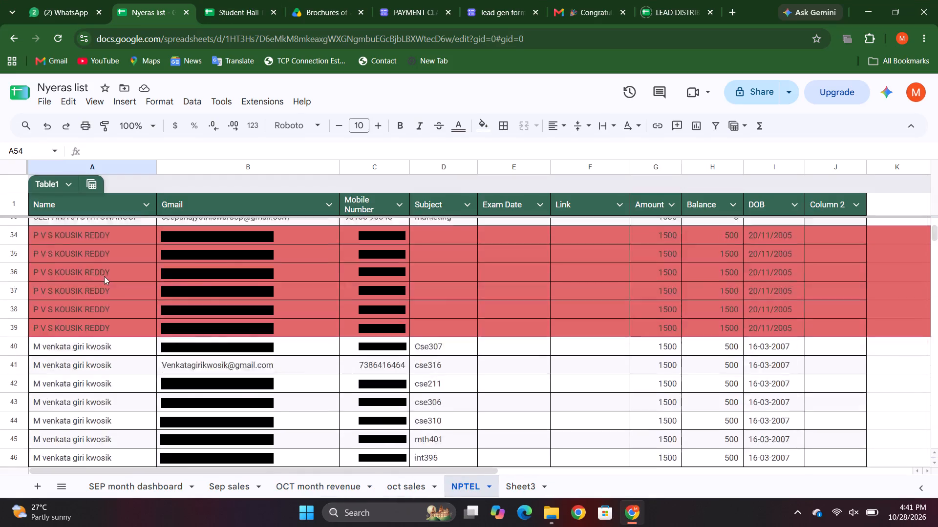
{"action": "scroll", "coordinate": [104, 276], "scroll_direction": "up", "scroll_amount": 10}
{"action": "left_click", "coordinate": [100, 262]}
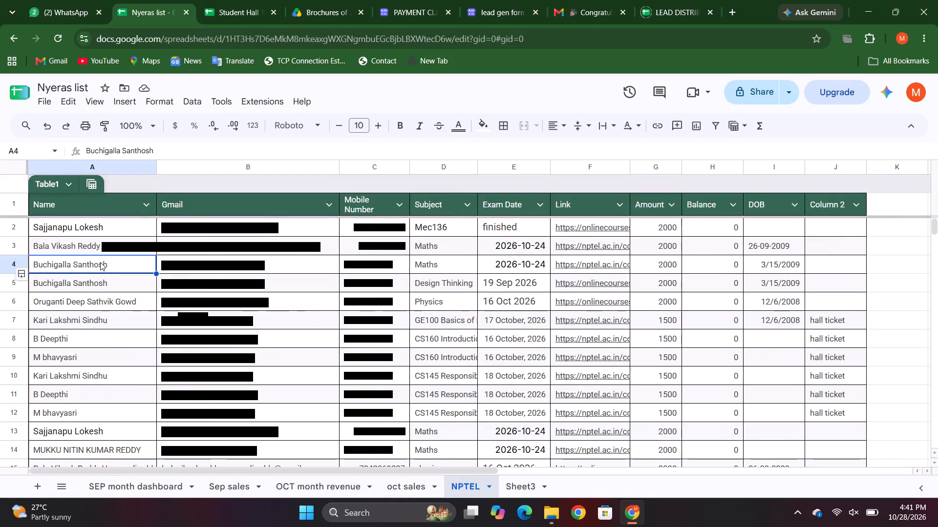
{"action": "left_click", "coordinate": [226, 0]}
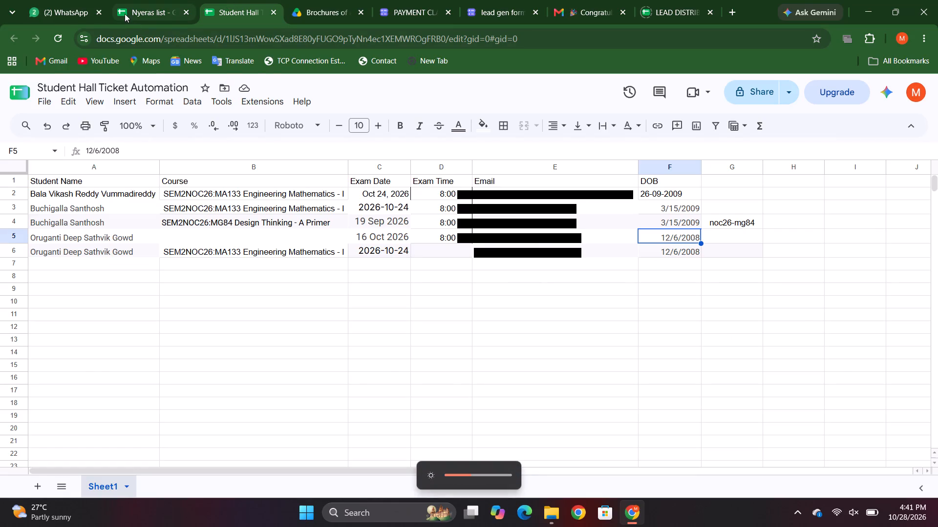
{"action": "left_click", "coordinate": [125, 14]}
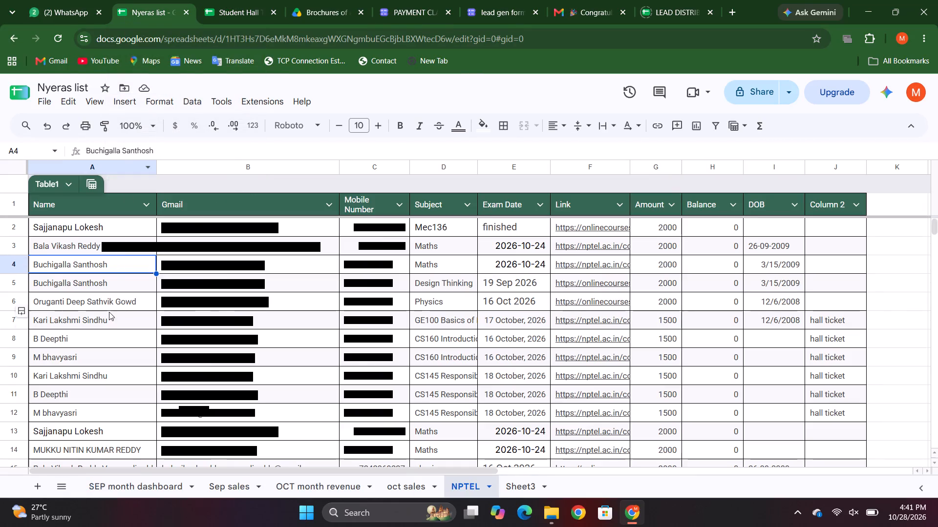
Go through the student names in rows 7 to 12 of the NPTEL sheet.
{"action": "left_click", "coordinate": [109, 319]}
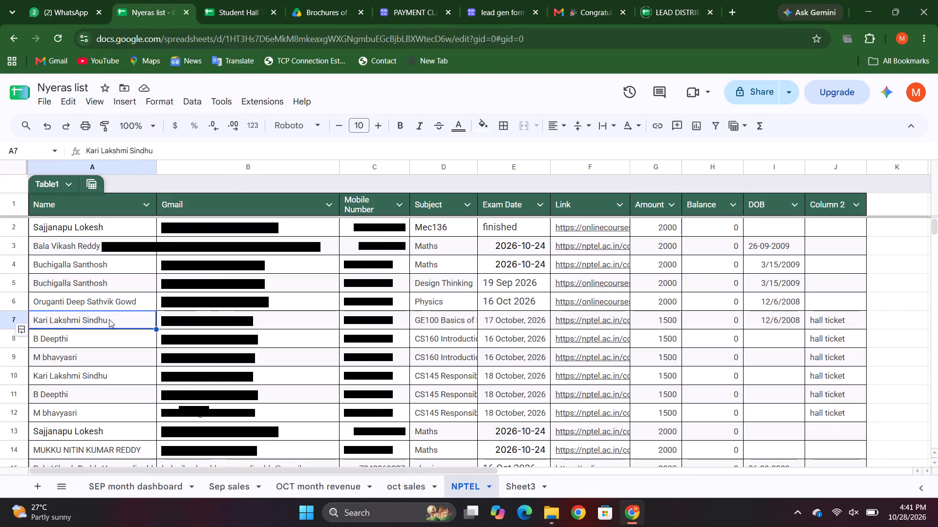
{"action": "key", "text": "Down"}
{"action": "key", "text": "Down"}
{"action": "key", "text": "Down"}
{"action": "key", "text": "Down"}
{"action": "key", "text": "Down"}
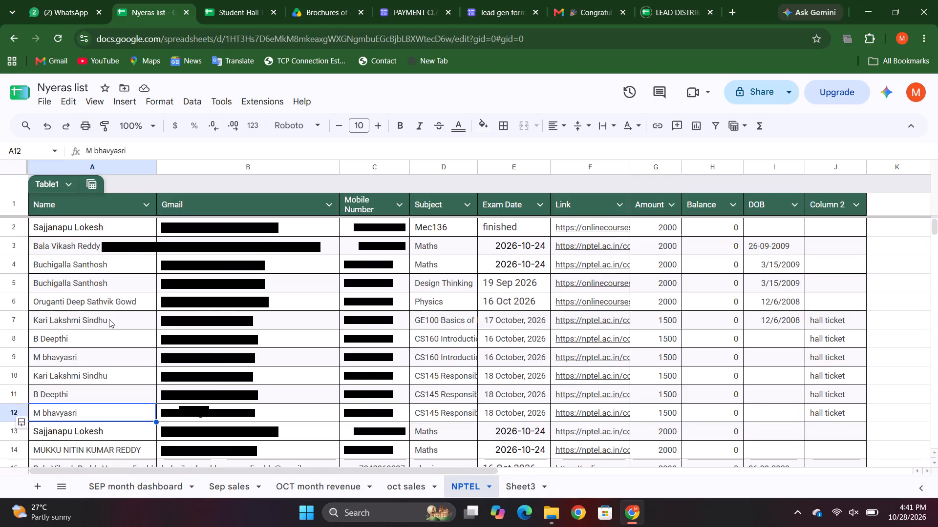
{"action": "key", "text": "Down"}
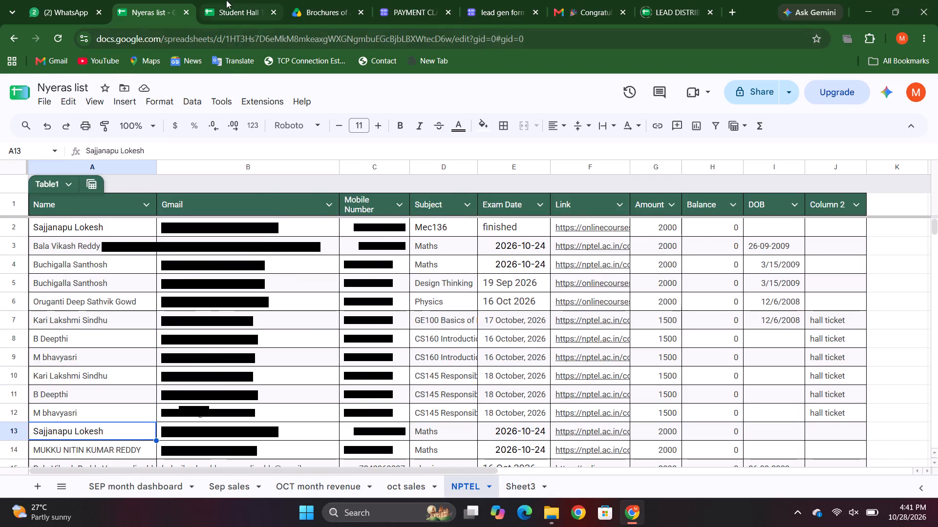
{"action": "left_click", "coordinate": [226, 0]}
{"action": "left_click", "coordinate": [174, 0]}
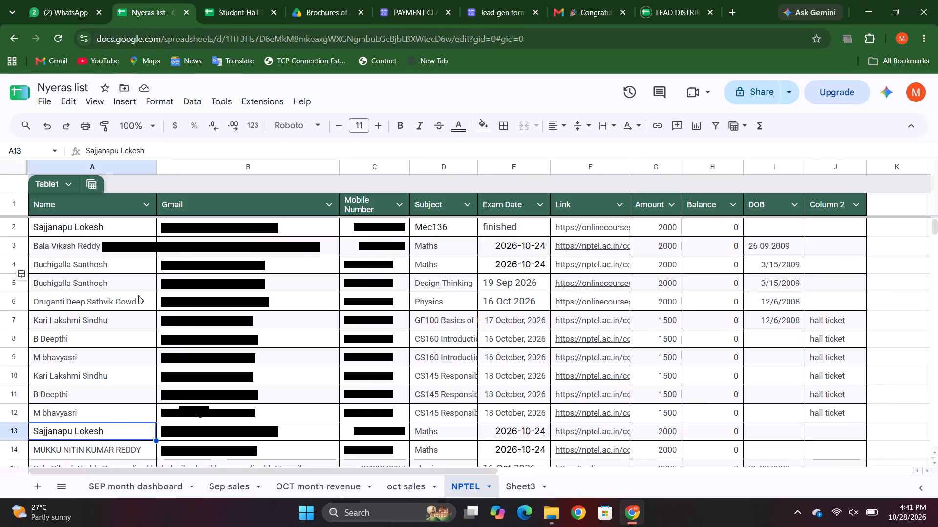
{"action": "left_click", "coordinate": [124, 227]}
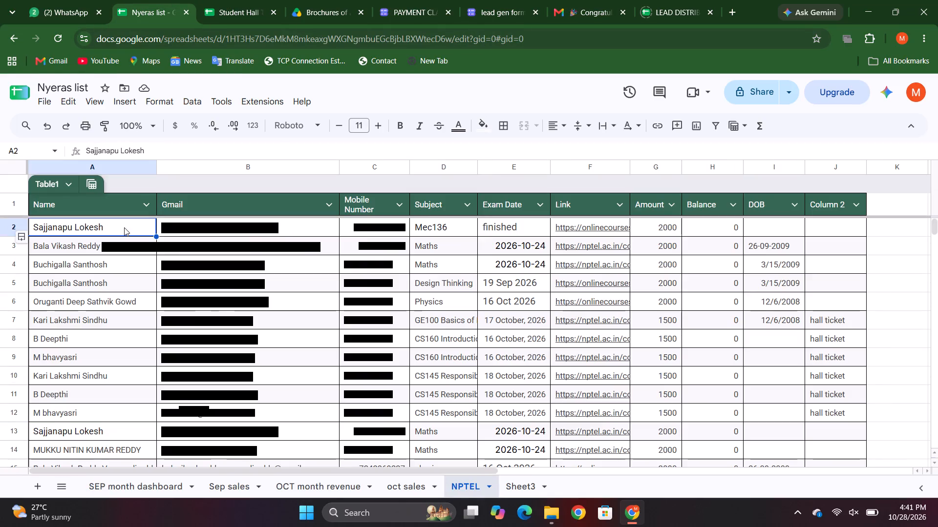
{"action": "key", "text": "shift+Right"}
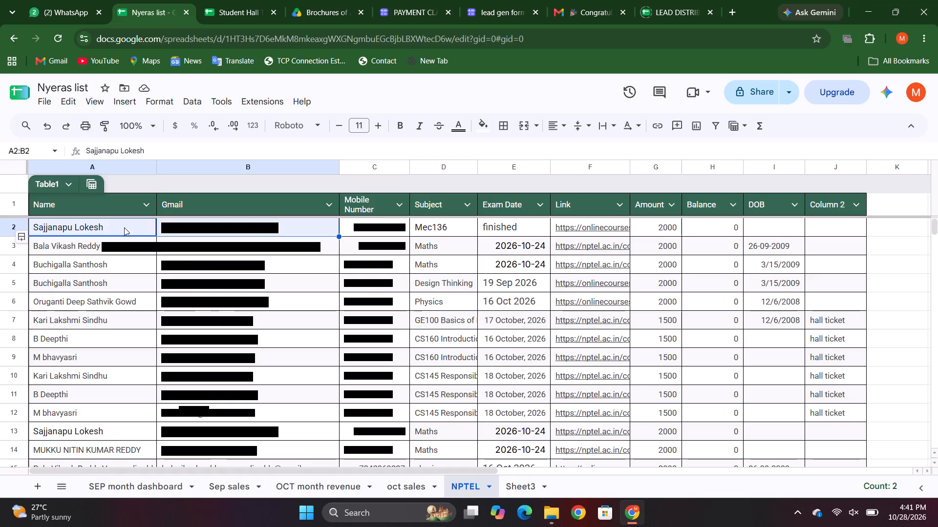
{"action": "key", "text": "ctrl+c"}
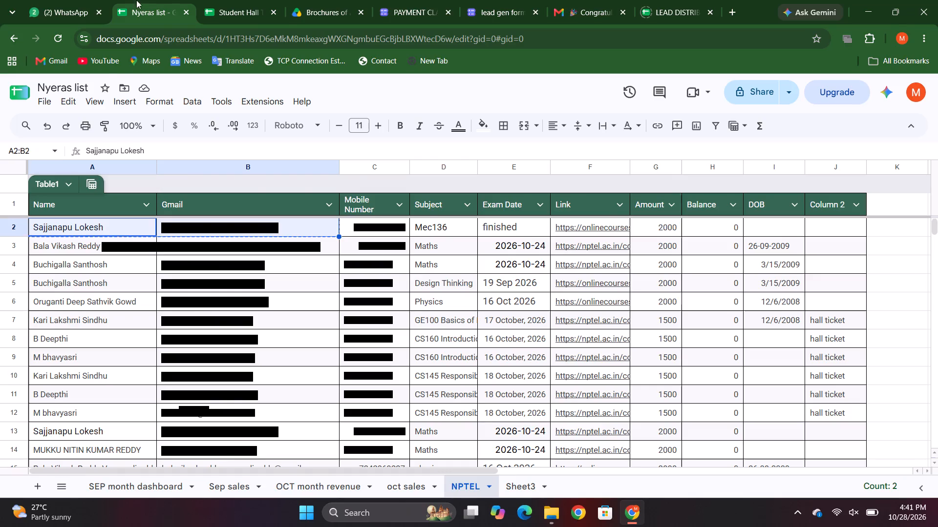
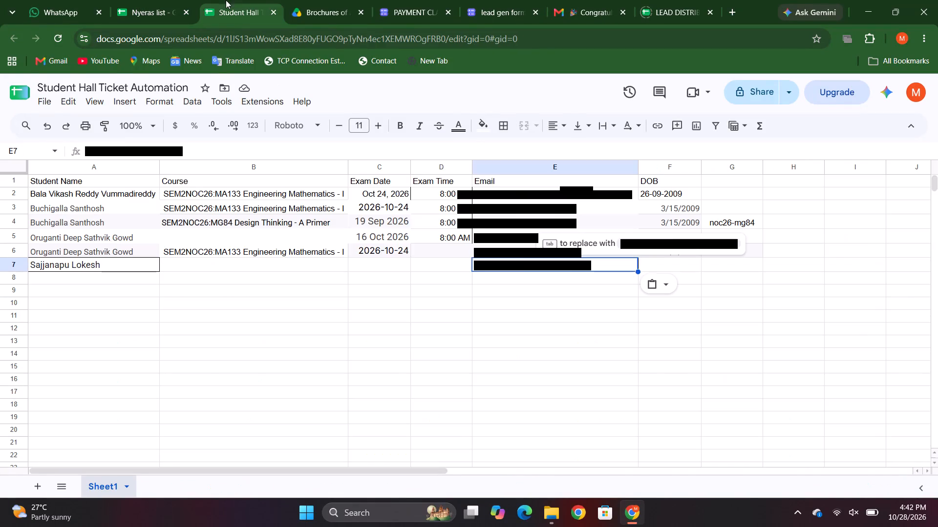
{"action": "left_click_drag", "start_coordinate": [121, 287], "coordinate": [118, 281]}
{"action": "left_click", "coordinate": [118, 281]}
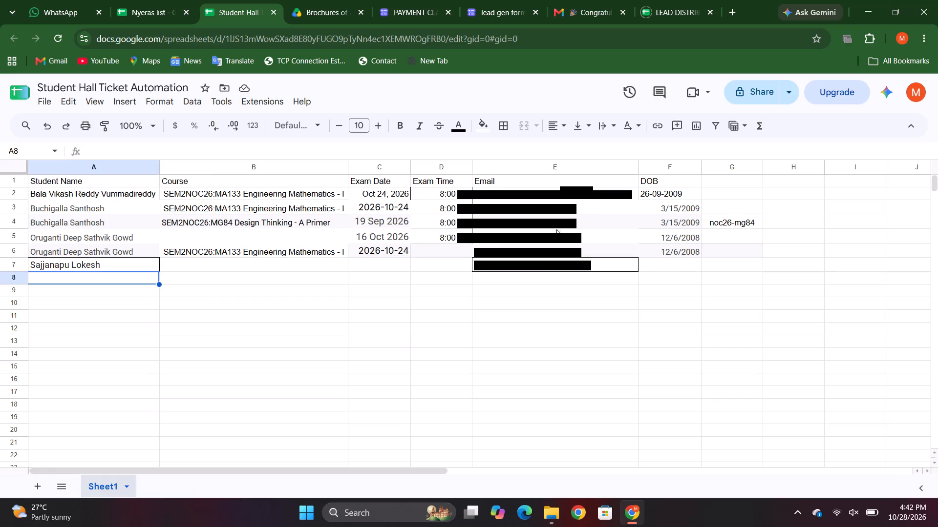
{"action": "left_click", "coordinate": [550, 276]}
{"action": "key", "text": "ctrl+v"}
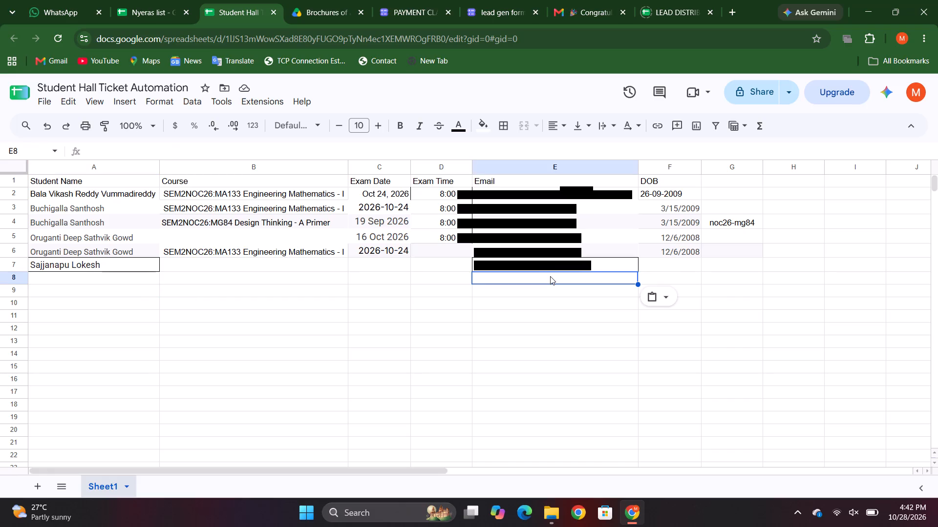
Duplicate the email and student name from row 7 into row 8 of the Student Hall Ticket Automation sheet.
{"action": "left_click", "coordinate": [548, 268]}
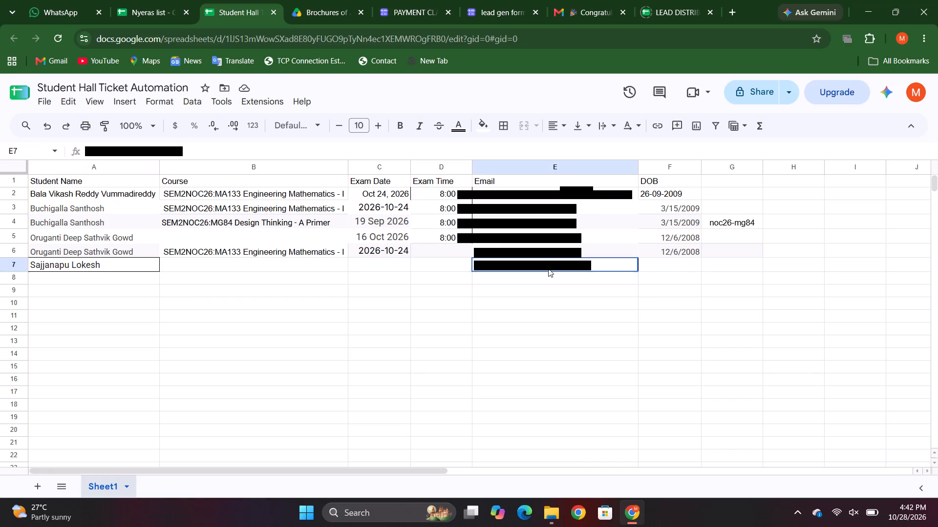
{"action": "key", "text": "ctrl+c"}
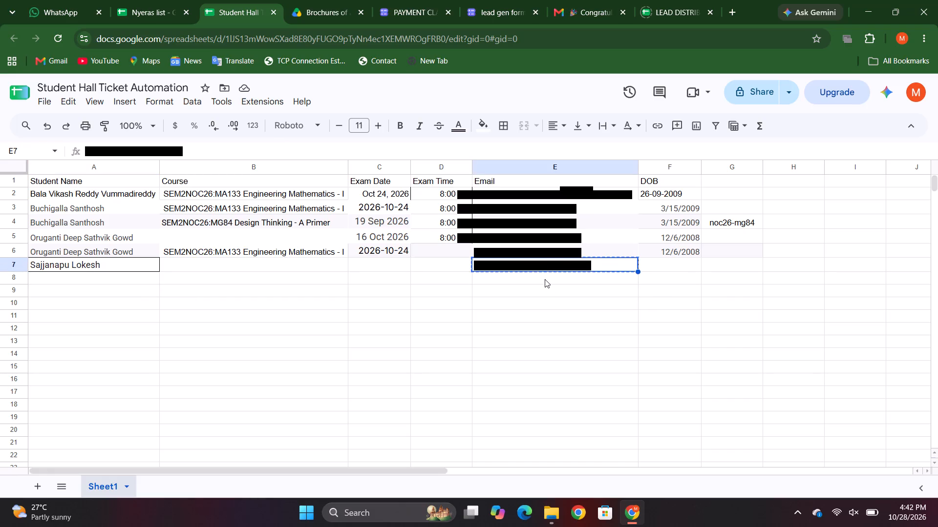
{"action": "left_click", "coordinate": [545, 278]}
{"action": "key", "text": "ctrl+v"}
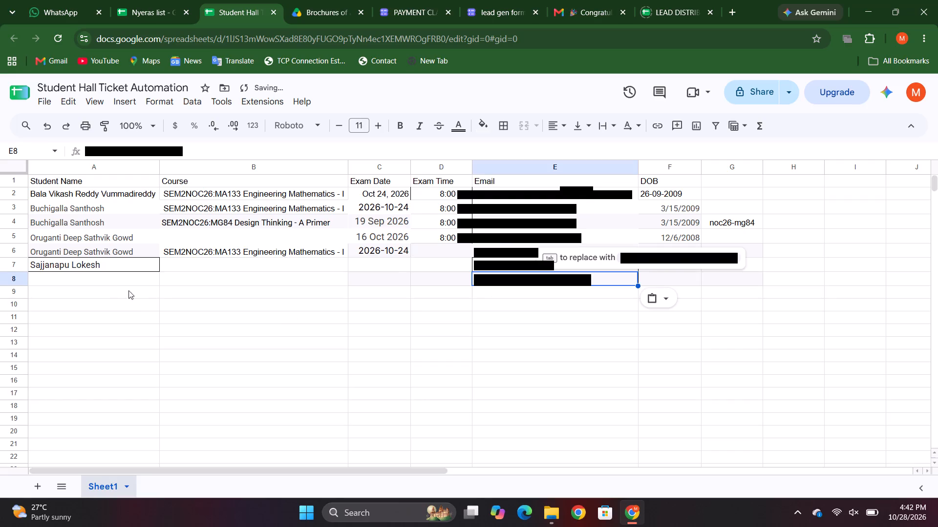
{"action": "left_click", "coordinate": [109, 281]}
{"action": "left_click", "coordinate": [107, 262]}
{"action": "key", "text": "ctrl+c"}
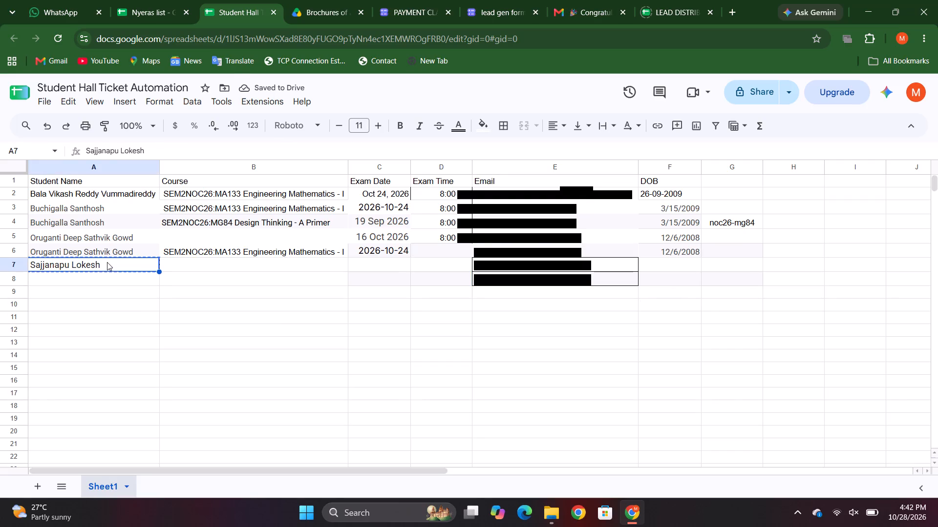
{"action": "left_click", "coordinate": [108, 273]}
{"action": "key", "text": "ctrl+v"}
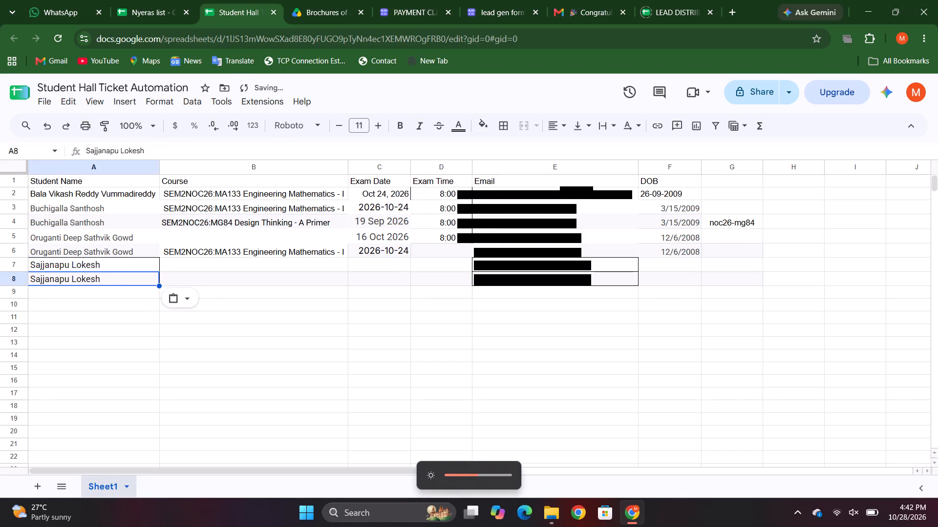
Choose row 9 for the next entry, return to the Nyeras list's NPTEL sheet and select the student name in row 14.
{"action": "left_click", "coordinate": [106, 291]}
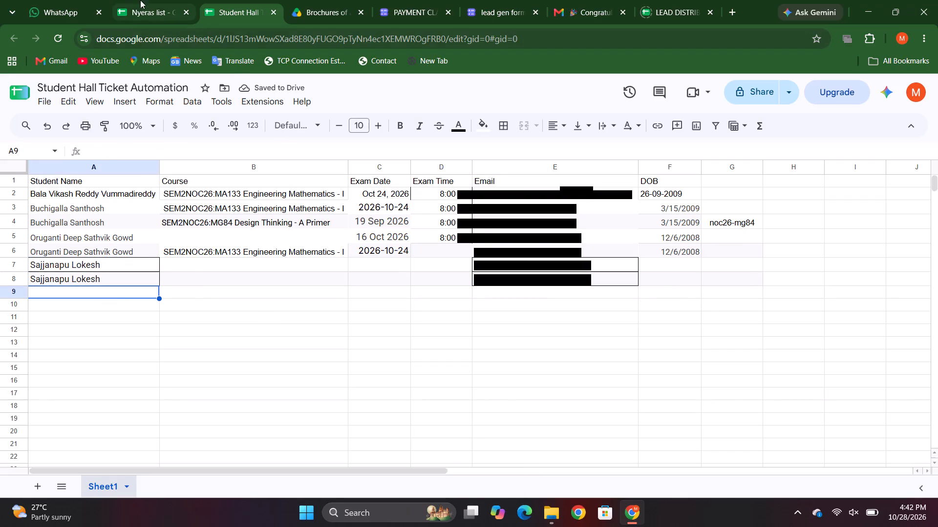
{"action": "left_click", "coordinate": [146, 7]}
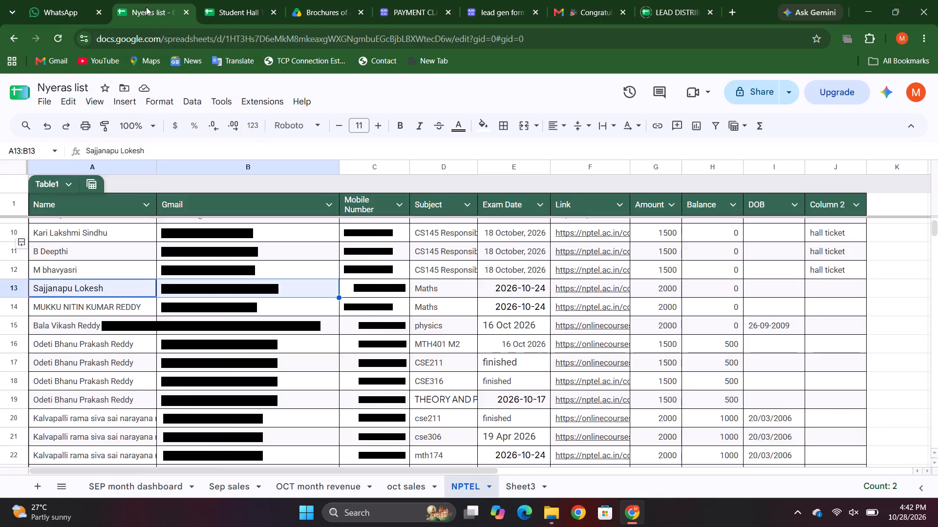
{"action": "left_click", "coordinate": [124, 303]}
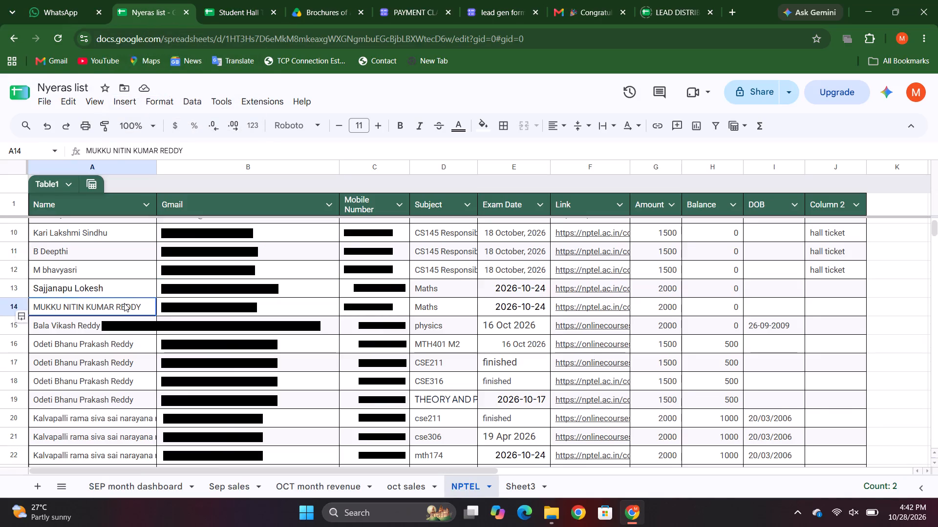
Copy the student names in rows 14 to 53 of the NPTEL sheet into the Student Hall Ticket Automation sheet's Student Name column, starting at row 9.
{"action": "key", "text": "shift+Down"}
{"action": "key", "text": "shift+Down"}
{"action": "key", "text": "shift+Down"}
{"action": "key", "text": "shift+Down"}
{"action": "key", "text": "shift+Down"}
{"action": "key", "text": "shift+Down"}
{"action": "key", "text": "shift+Down"}
{"action": "key", "text": "shift+Down"}
{"action": "key", "text": "shift+Down"}
{"action": "key", "text": "shift+Down"}
{"action": "key", "text": "shift+Down"}
{"action": "key", "text": "shift+Down"}
{"action": "key", "text": "shift+Down"}
{"action": "key", "text": "shift+Down"}
{"action": "key", "text": "shift+Down"}
{"action": "key", "text": "shift+Down"}
{"action": "key", "text": "shift+Down"}
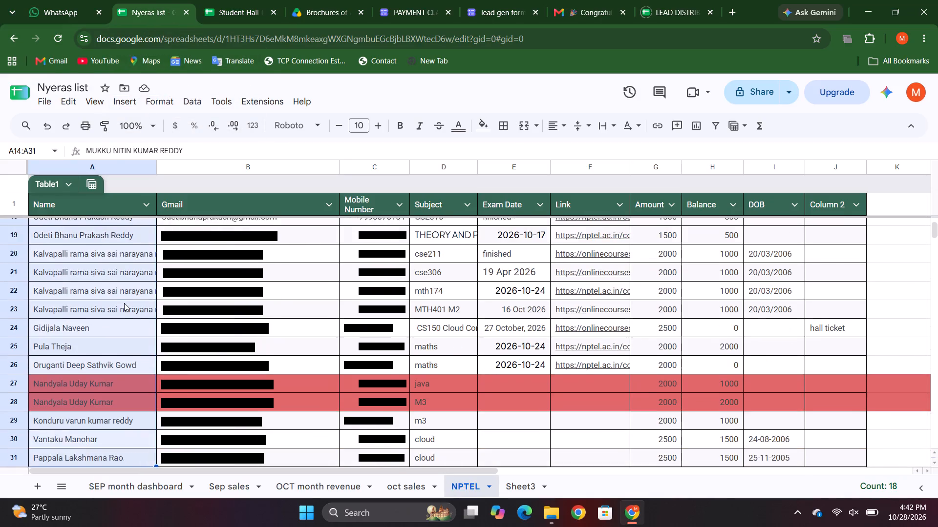
{"action": "key", "text": "shift+Down"}
{"action": "key", "text": "shift+Down"}
{"action": "key", "text": "shift+Down"}
{"action": "key", "text": "shift+Down"}
{"action": "key", "text": "shift+Down"}
{"action": "key", "text": "shift+Down"}
{"action": "key", "text": "shift+Down"}
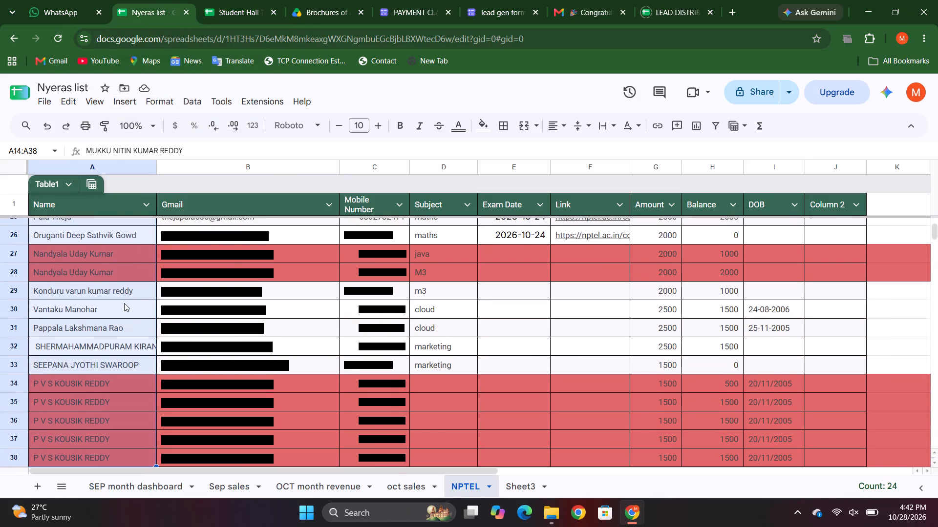
{"action": "key", "text": "shift+Down"}
{"action": "key", "text": "shift+Down"}
{"action": "key", "text": "shift+Down"}
{"action": "key", "text": "shift+Down"}
{"action": "key", "text": "shift+Down"}
{"action": "key", "text": "shift+Down"}
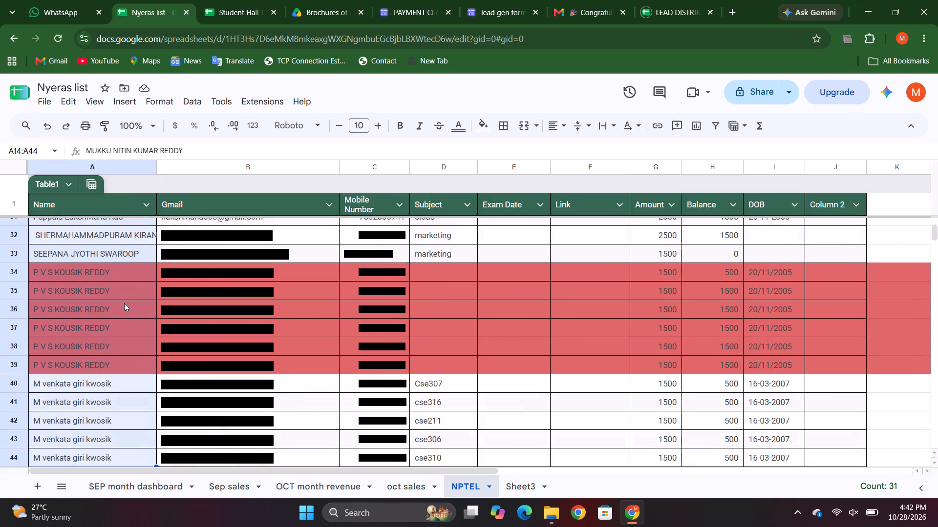
{"action": "key", "text": "shift+Down"}
{"action": "key", "text": "shift+Down"}
{"action": "key", "text": "shift+Down"}
{"action": "key", "text": "shift+Down"}
{"action": "key", "text": "shift+Down"}
{"action": "key", "text": "shift+Down"}
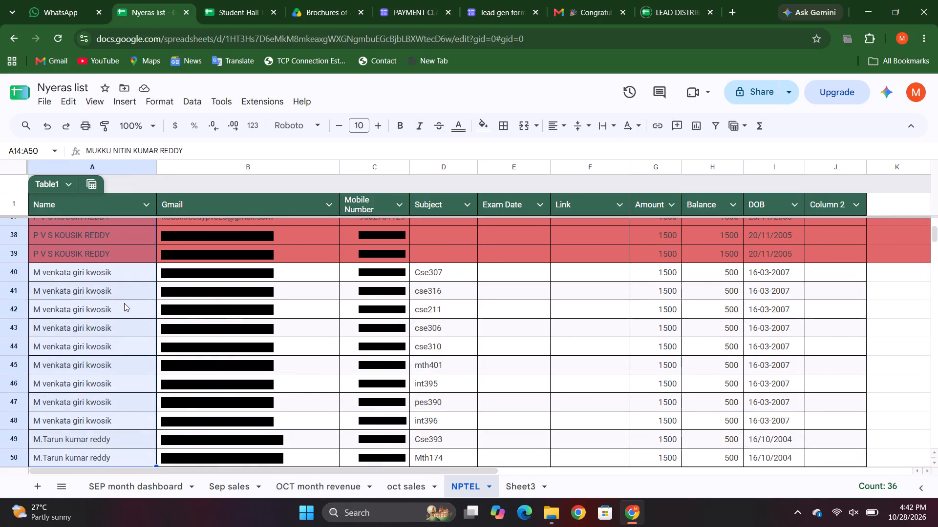
{"action": "key", "text": "shift+Down"}
{"action": "key", "text": "shift+Down"}
{"action": "key", "text": "shift+Down"}
{"action": "key", "text": "shift+Down"}
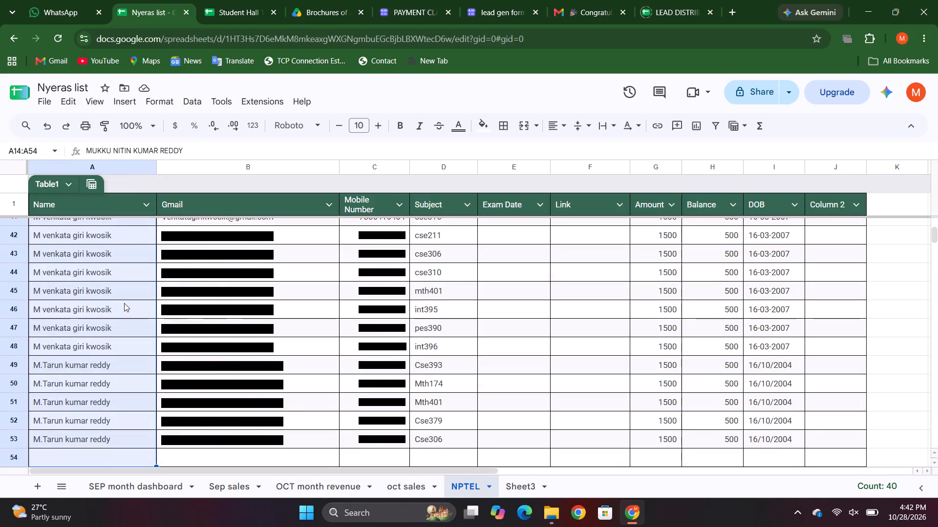
{"action": "key", "text": "shift+Up"}
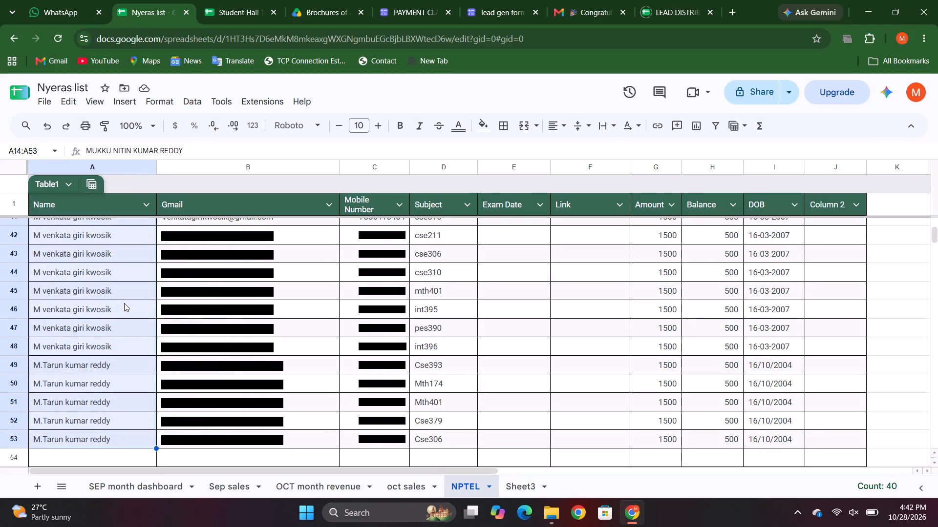
{"action": "key", "text": "ctrl+c"}
{"action": "left_click", "coordinate": [230, 0]}
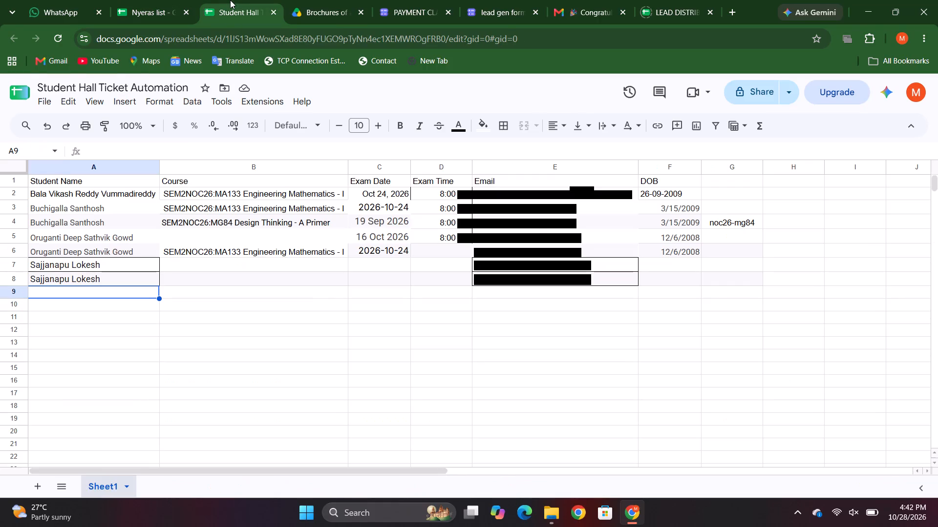
{"action": "key", "text": "ctrl+v"}
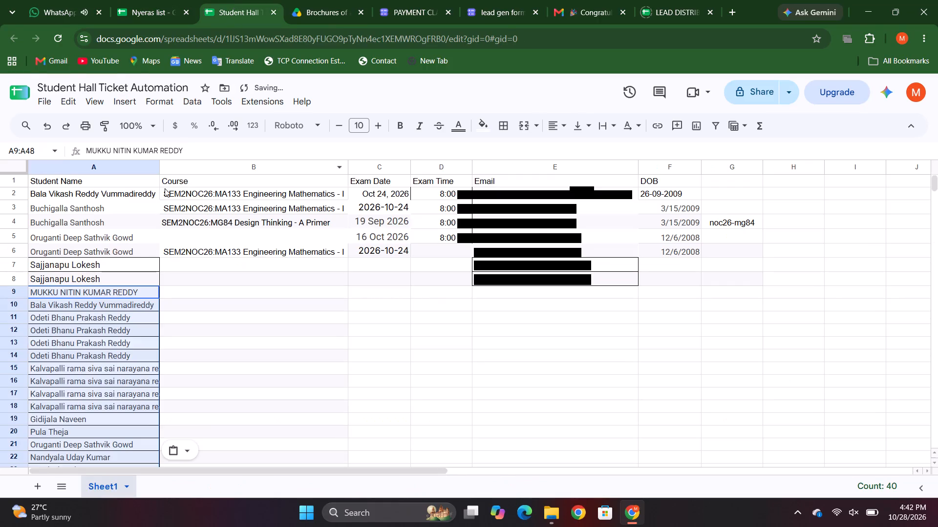
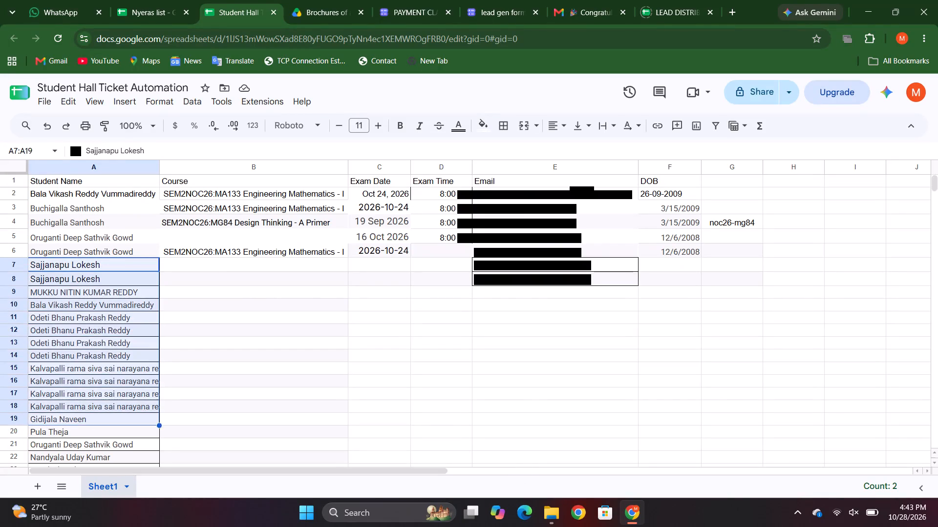
Clear the borders from the student name cells A7 to A48 in the Student Hall Ticket Automation sheet.
{"action": "key", "text": "shift+Down"}
{"action": "key", "text": "shift+Down"}
{"action": "key", "text": "shift+Down"}
{"action": "key", "text": "shift+Down"}
{"action": "key", "text": "shift+Down"}
{"action": "key", "text": "shift+Down"}
{"action": "key", "text": "shift+Down"}
{"action": "key", "text": "shift+Down"}
{"action": "key", "text": "shift+Down"}
{"action": "key", "text": "shift+Down"}
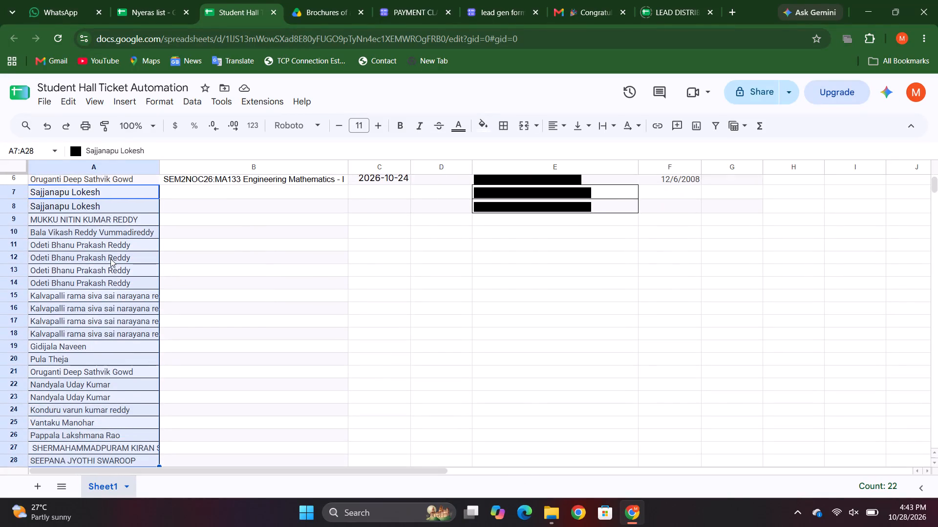
{"action": "key", "text": "shift+Down"}
{"action": "key", "text": "shift+Down"}
{"action": "key", "text": "shift+Down"}
{"action": "key", "text": "shift+Down"}
{"action": "key", "text": "shift+Down"}
{"action": "key", "text": "shift+Down"}
{"action": "key", "text": "shift+Down"}
{"action": "key", "text": "shift+Down"}
{"action": "key", "text": "shift+Down"}
{"action": "key", "text": "shift+Down"}
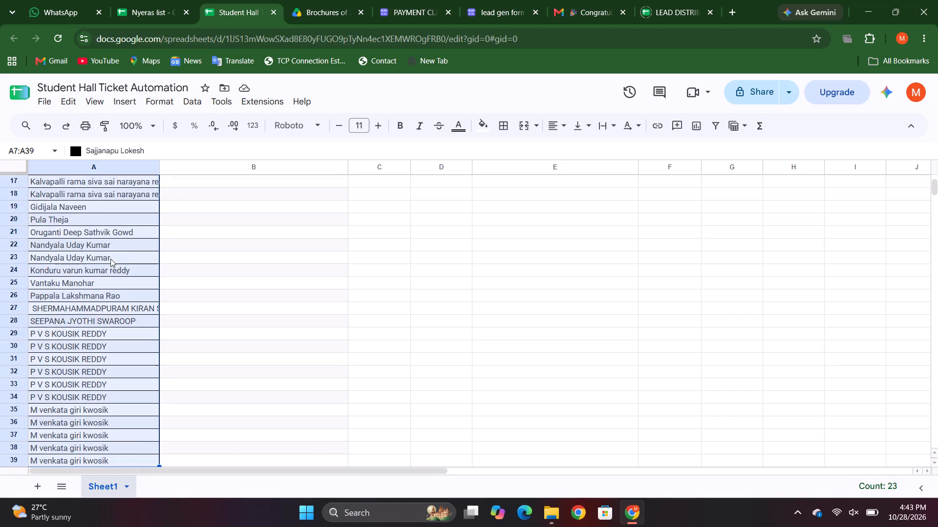
{"action": "key", "text": "shift+Down"}
{"action": "key", "text": "shift+Down"}
{"action": "key", "text": "shift+Down"}
{"action": "key", "text": "shift+Down"}
{"action": "key", "text": "shift+Down"}
{"action": "key", "text": "shift+Down"}
{"action": "key", "text": "shift+Down"}
{"action": "key", "text": "shift+Down"}
{"action": "key", "text": "shift+Down"}
{"action": "key", "text": "shift+Down"}
{"action": "key", "text": "shift+Down"}
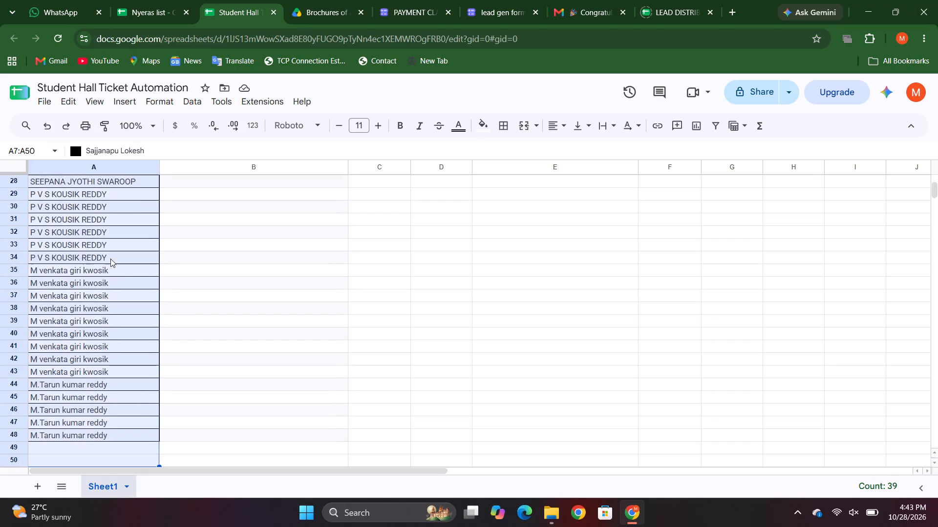
{"action": "key", "text": "shift+Up"}
{"action": "key", "text": "shift+Up"}
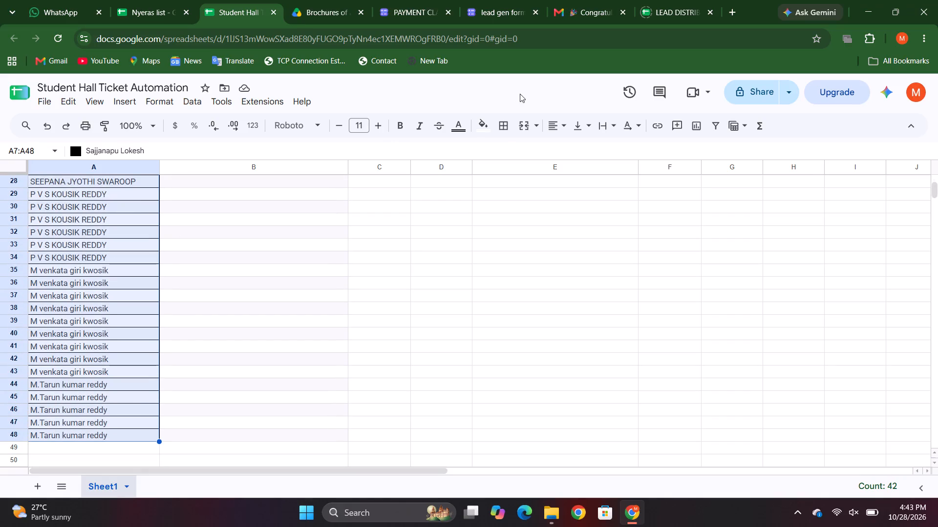
{"action": "left_click", "coordinate": [502, 132]}
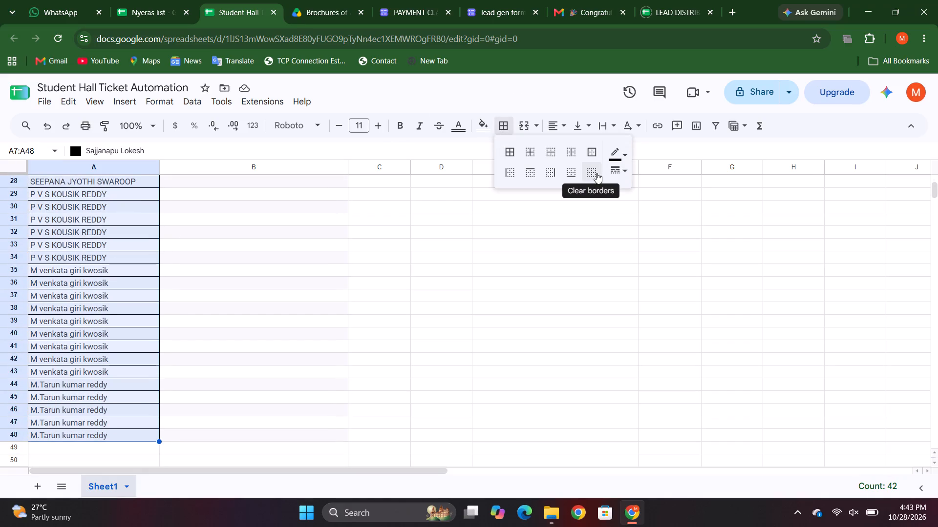
{"action": "left_click", "coordinate": [597, 173]}
{"action": "left_click", "coordinate": [250, 203]}
Choose the Email cell in row 9 for the next entries and return to the Nyeras list's NPTEL sheet.
{"action": "scroll", "coordinate": [250, 203], "scroll_direction": "up", "scroll_amount": 2}
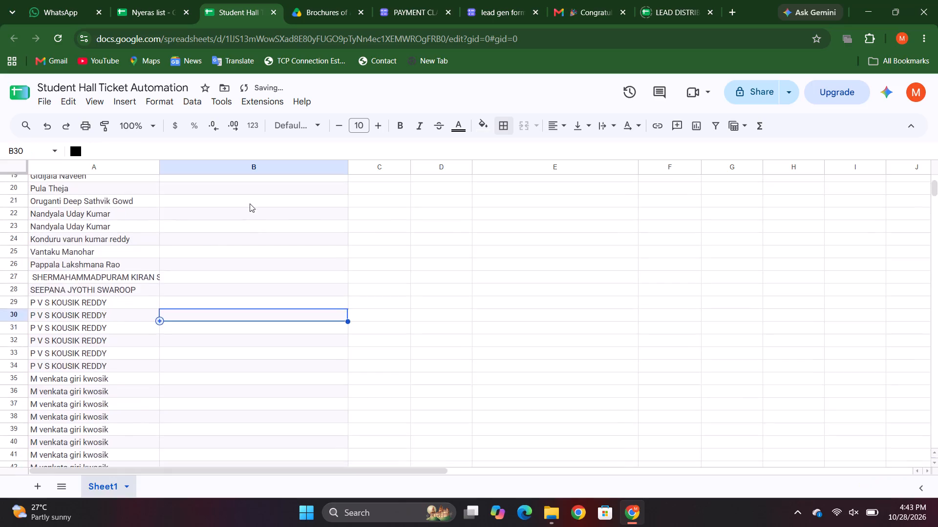
{"action": "scroll", "coordinate": [250, 203], "scroll_direction": "up", "scroll_amount": 2}
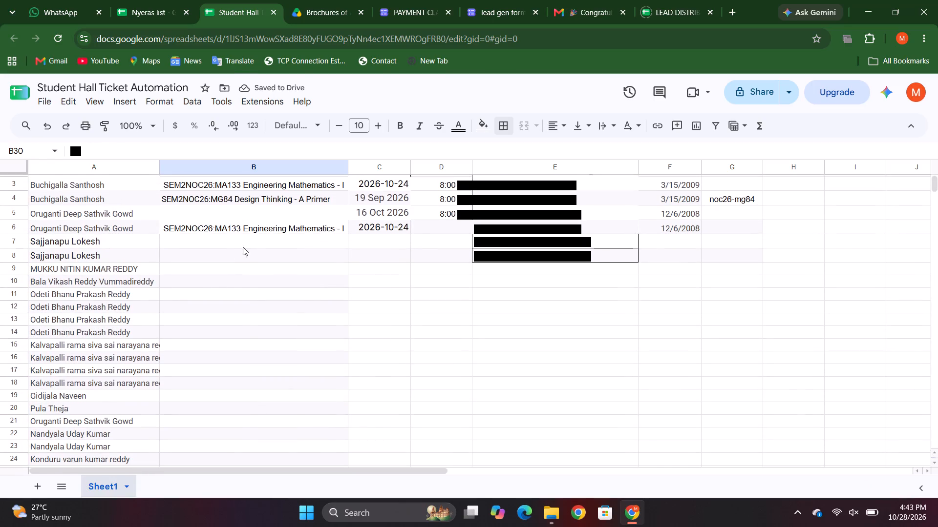
{"action": "left_click", "coordinate": [504, 272]}
{"action": "double_click", "coordinate": [130, 0]}
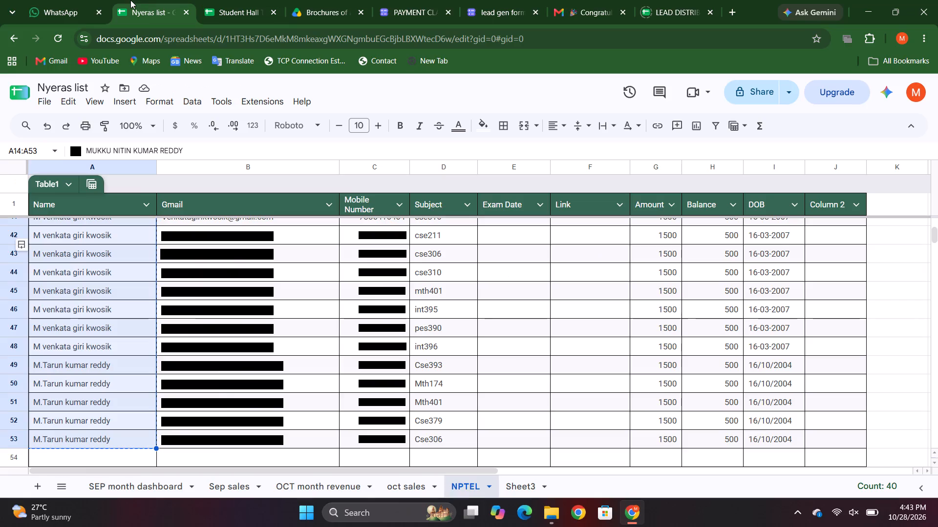
Copy the Gmail column entries for rows 14 to 53 (B14:B53) of the NPTEL sheet.
{"action": "scroll", "coordinate": [298, 232], "scroll_direction": "up", "scroll_amount": 5}
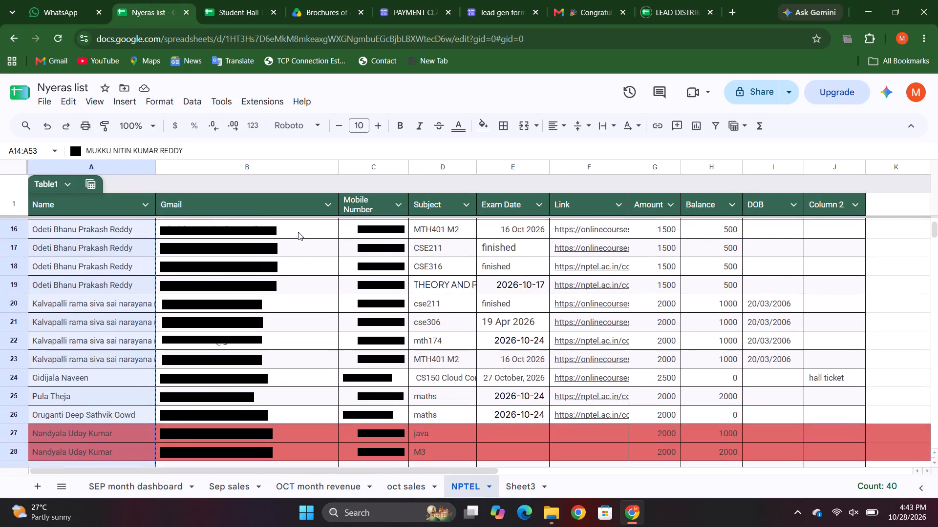
{"action": "scroll", "coordinate": [298, 232], "scroll_direction": "up", "scroll_amount": 2}
{"action": "left_click", "coordinate": [266, 303]}
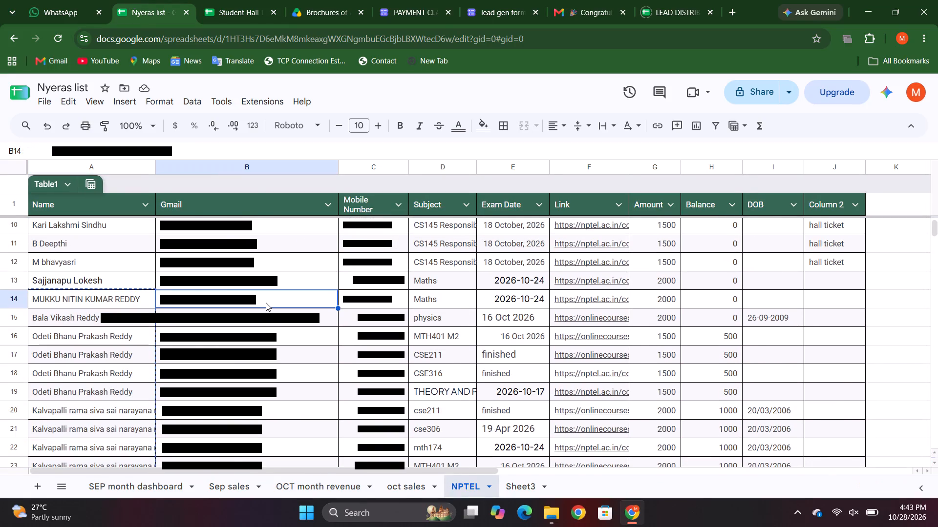
{"action": "key", "text": "Escape"}
{"action": "key", "text": "shift+Down"}
{"action": "key", "text": "shift+Down"}
{"action": "key", "text": "shift+Down"}
{"action": "key", "text": "shift+Down"}
{"action": "key", "text": "shift+Down"}
{"action": "key", "text": "shift+Down"}
{"action": "key", "text": "shift+Down"}
{"action": "key", "text": "shift+Down"}
{"action": "key", "text": "shift+Down"}
{"action": "key", "text": "shift+Down"}
{"action": "key", "text": "shift+Down"}
{"action": "key", "text": "shift+Down"}
{"action": "key", "text": "shift+Down"}
{"action": "key", "text": "shift+Down"}
{"action": "key", "text": "shift+Down"}
{"action": "key", "text": "shift+Down"}
{"action": "key", "text": "shift+Down"}
{"action": "key", "text": "shift+Down"}
{"action": "key", "text": "shift+Down"}
{"action": "key", "text": "shift+Down"}
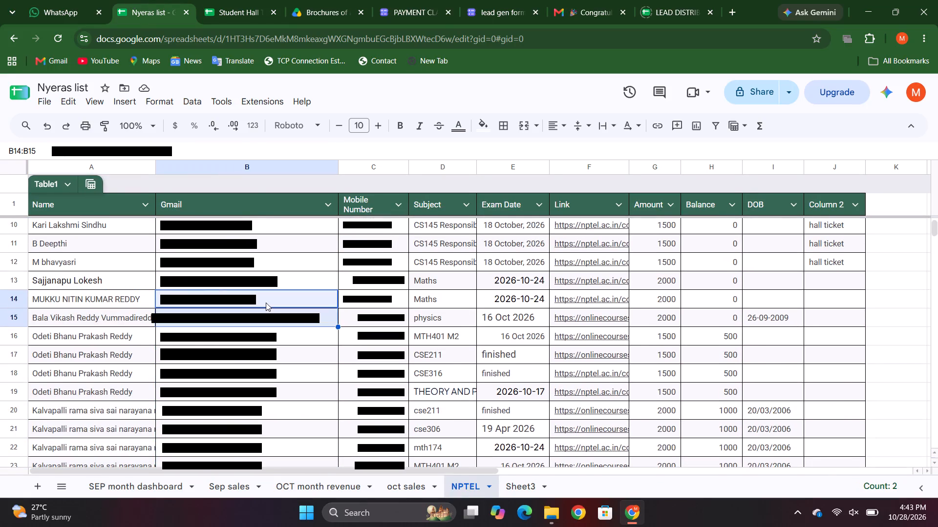
{"action": "key", "text": "shift+Up"}
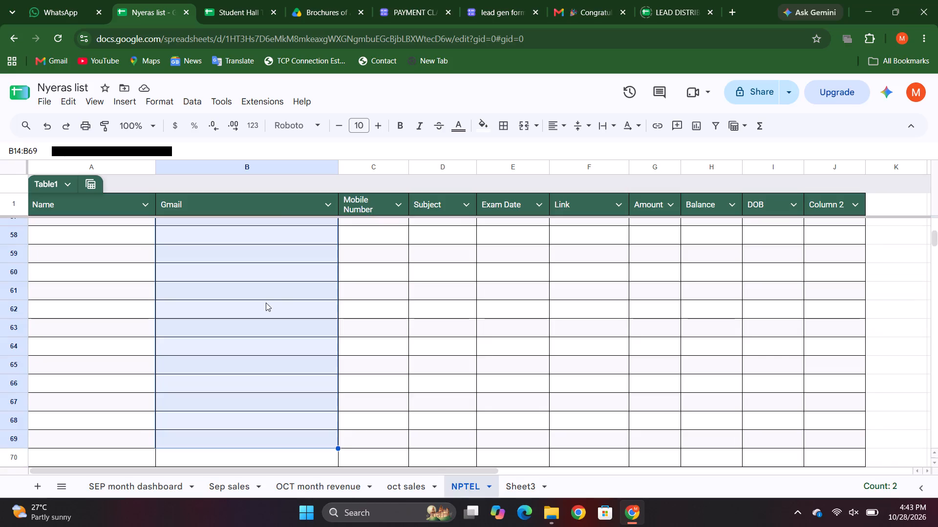
{"action": "key", "text": "shift+Up"}
{"action": "key", "text": "shift+Up"}
{"action": "key", "text": "shift+Up"}
{"action": "key", "text": "shift+Up"}
{"action": "key", "text": "shift+Up"}
{"action": "key", "text": "shift+Up"}
{"action": "key", "text": "shift+Up"}
{"action": "key", "text": "shift+Up"}
{"action": "key", "text": "shift+Up"}
{"action": "key", "text": "shift+Up"}
{"action": "key", "text": "shift+Up"}
{"action": "key", "text": "shift+Up"}
{"action": "key", "text": "shift+Up"}
{"action": "key", "text": "shift+Up"}
{"action": "key", "text": "shift+Up"}
{"action": "key", "text": "shift+Up"}
{"action": "key", "text": "shift+Up"}
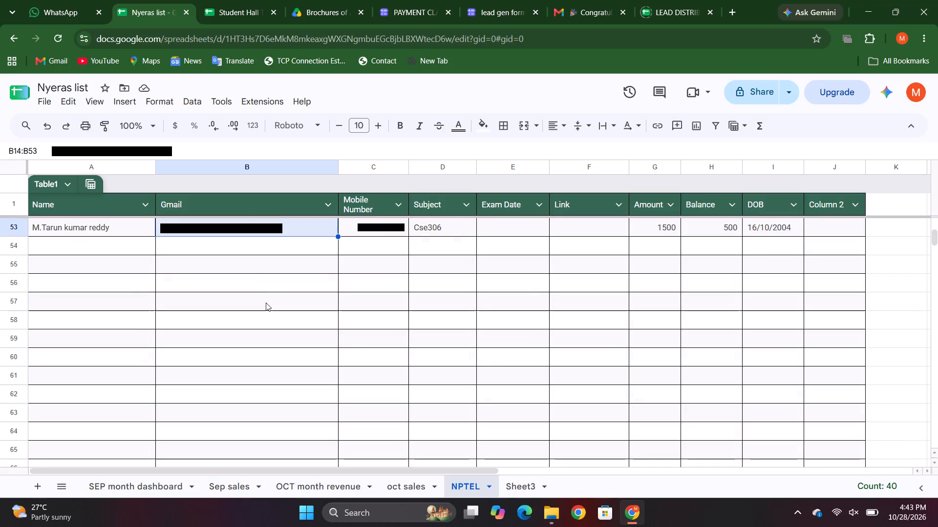
{"action": "key", "text": "shift+Down"}
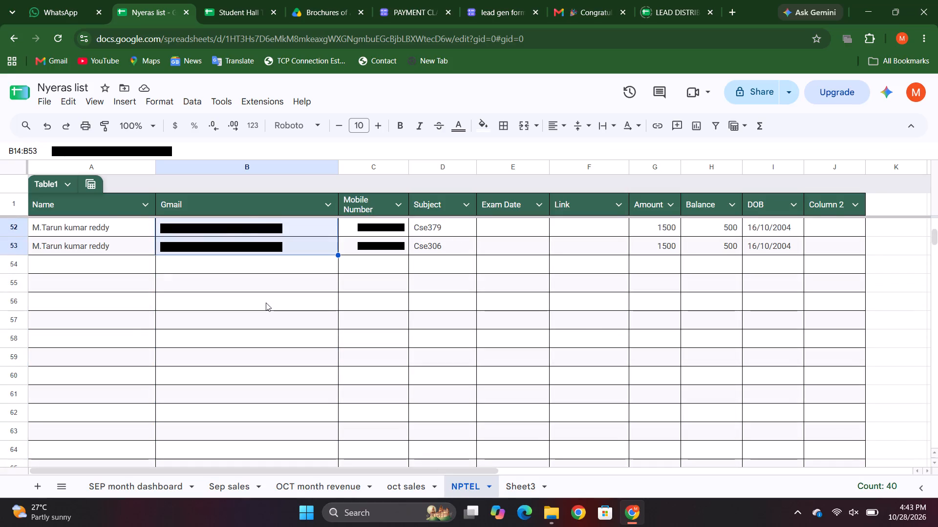
{"action": "key", "text": "ctrl+c"}
Paste the copied emails into the Student Hall Ticket Automation sheet, starting at cell E9 beside the matching student names.
{"action": "left_click", "coordinate": [200, 0]}
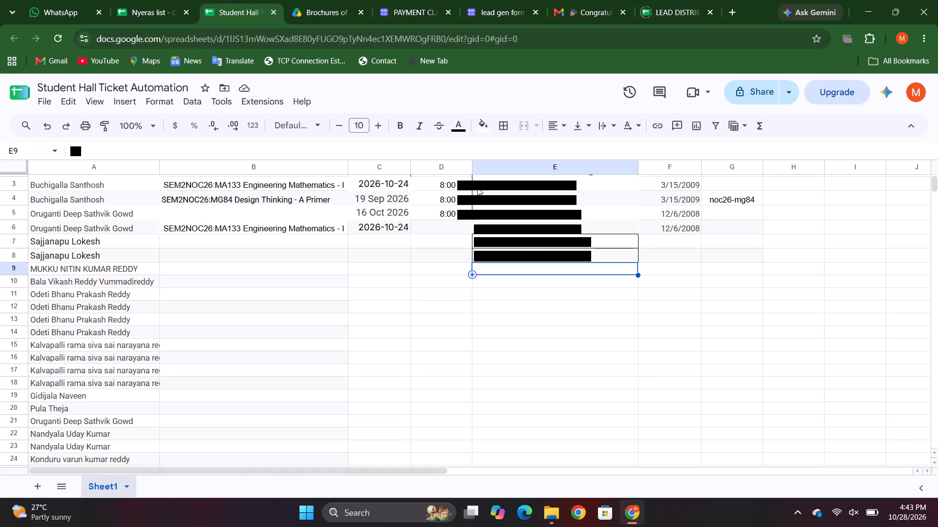
{"action": "left_click", "coordinate": [531, 274]}
{"action": "key", "text": "ctrl+v"}
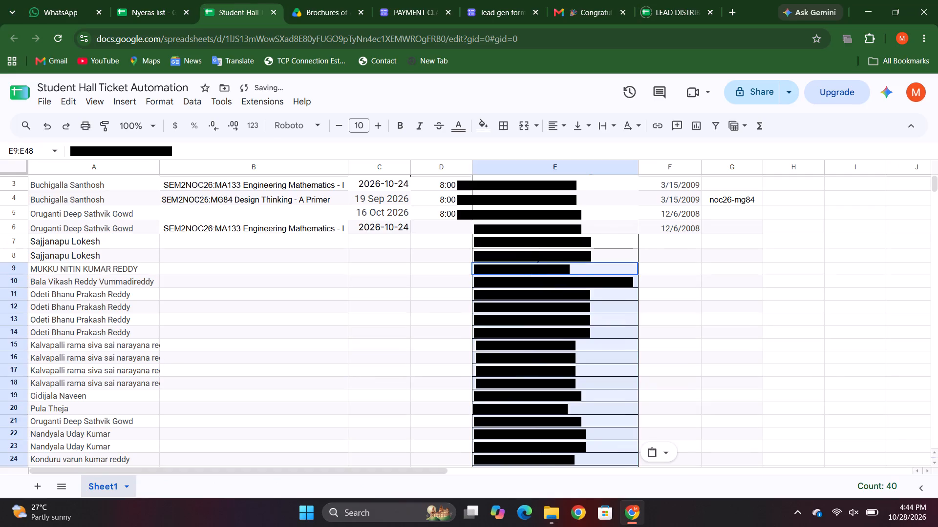
Remove all borders from the pasted email cells E9:E48.
{"action": "key", "text": "shift+Up"}
{"action": "key", "text": "shift+Up"}
{"action": "key", "text": "shift+Down"}
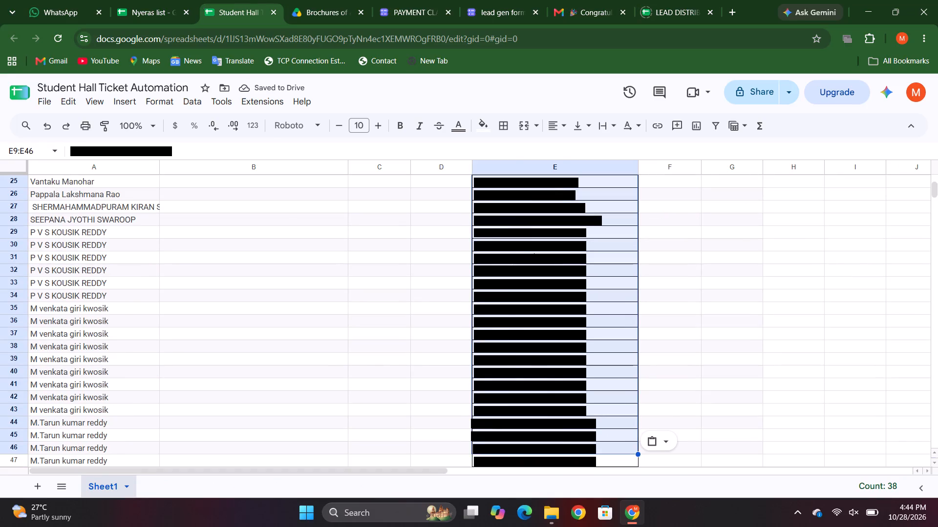
{"action": "key", "text": "shift+Down"}
{"action": "key", "text": "shift+Down"}
{"action": "key", "text": "shift+Up"}
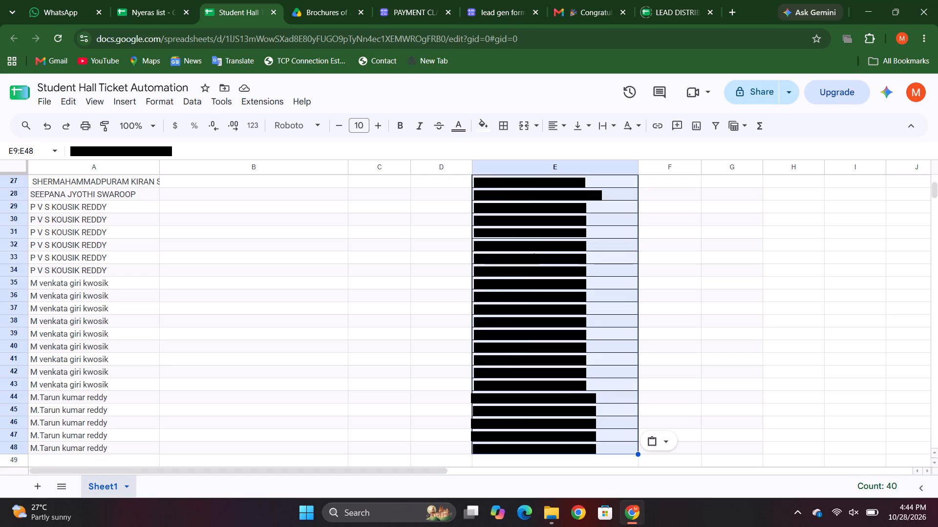
{"action": "left_click", "coordinate": [512, 128]}
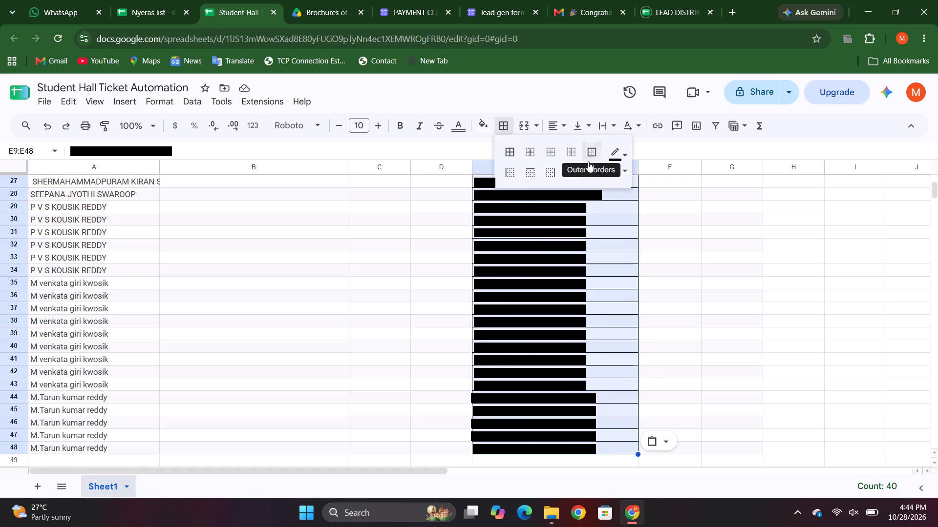
{"action": "left_click", "coordinate": [592, 172]}
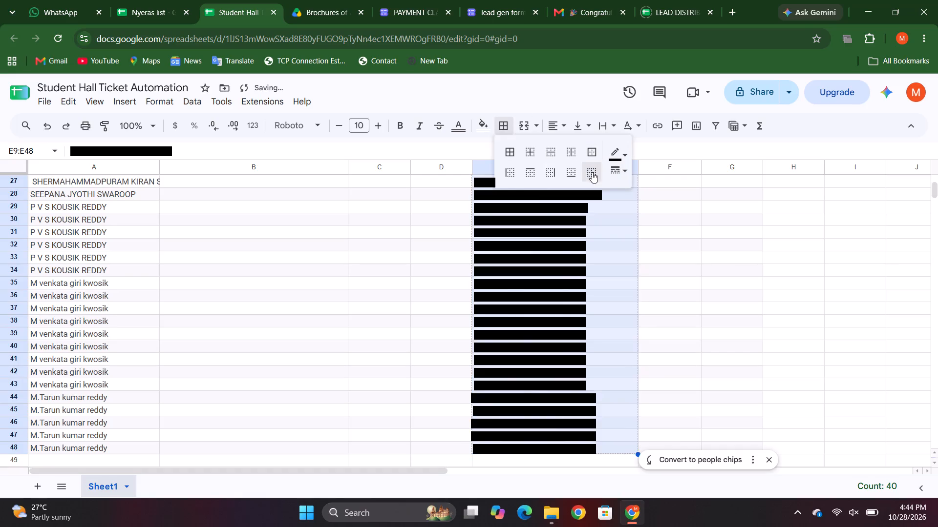
Remove all borders from the two email cells E7:E8 above the newly pasted emails.
{"action": "scroll", "coordinate": [558, 302], "scroll_direction": "up", "scroll_amount": 4}
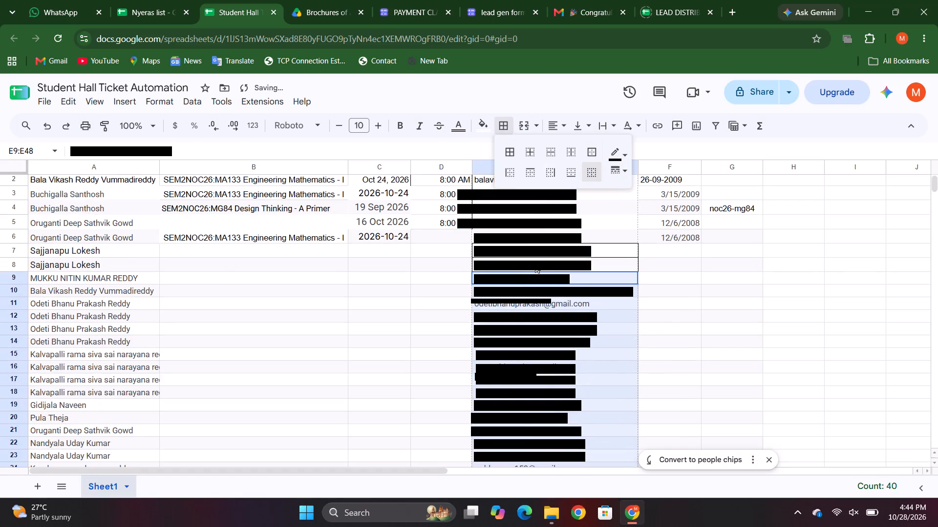
{"action": "left_click", "coordinate": [535, 264]}
{"action": "key", "text": "shift+Down"}
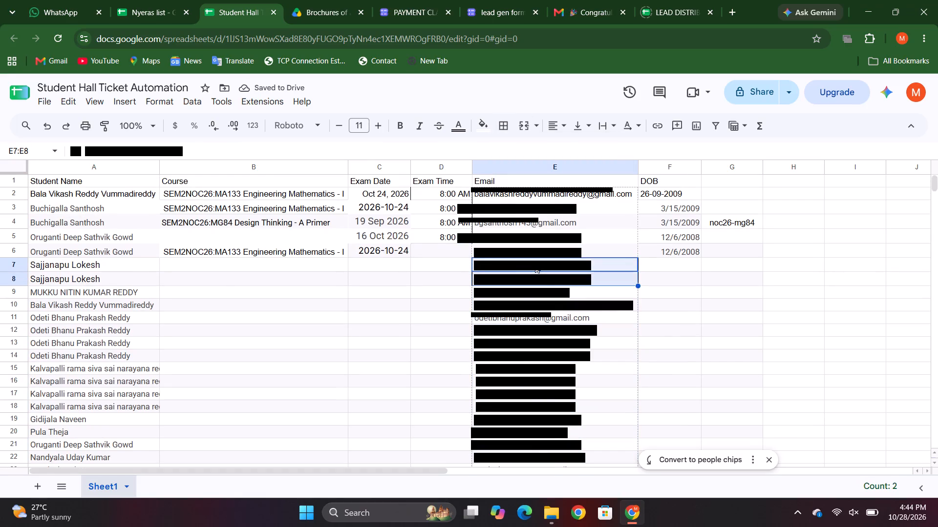
{"action": "left_click", "coordinate": [522, 132]}
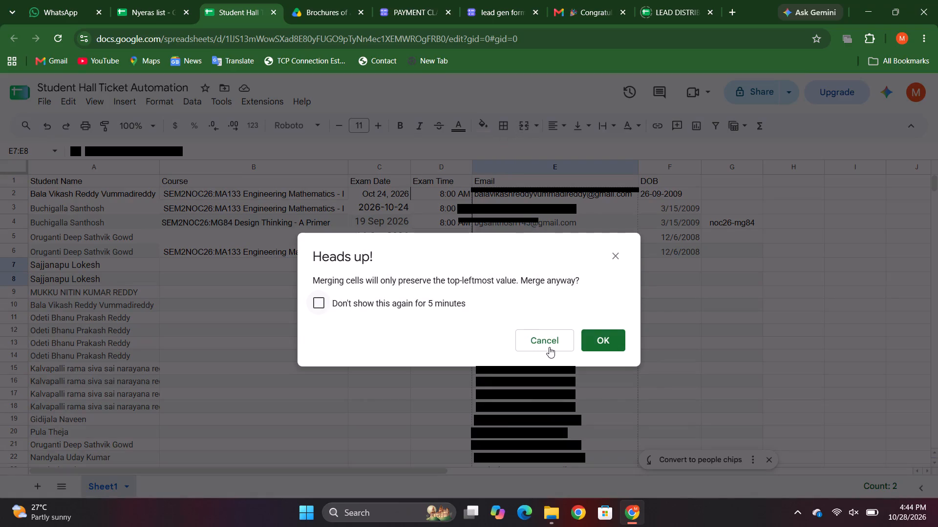
{"action": "left_click", "coordinate": [549, 347]}
{"action": "left_click", "coordinate": [506, 134]}
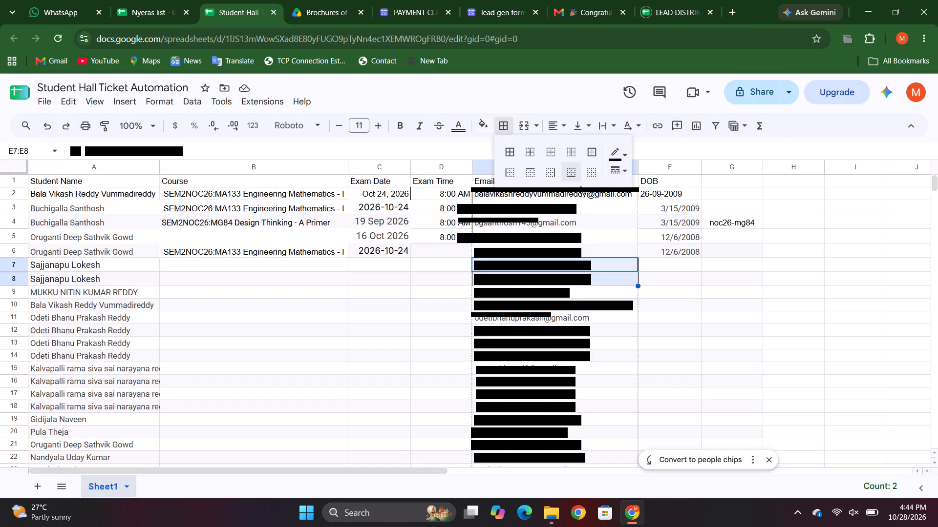
{"action": "left_click", "coordinate": [588, 180]}
{"action": "left_click", "coordinate": [445, 333]}
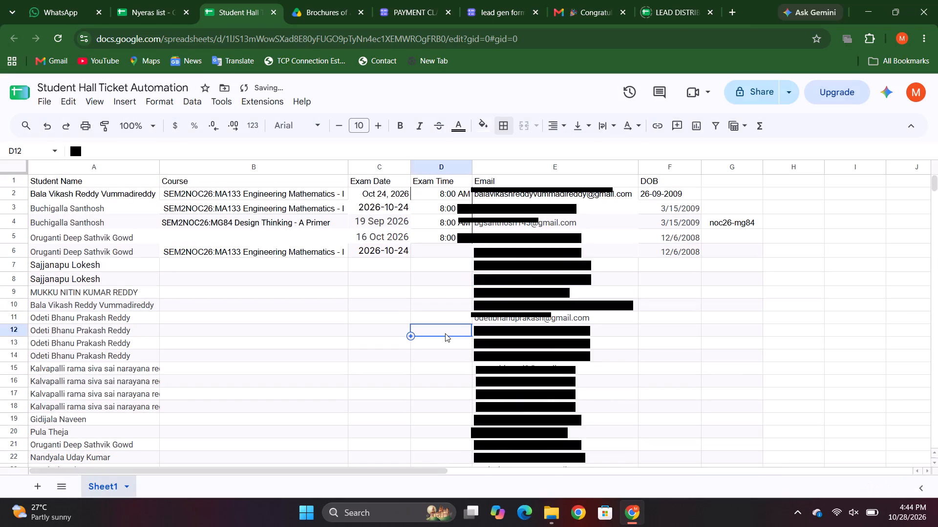
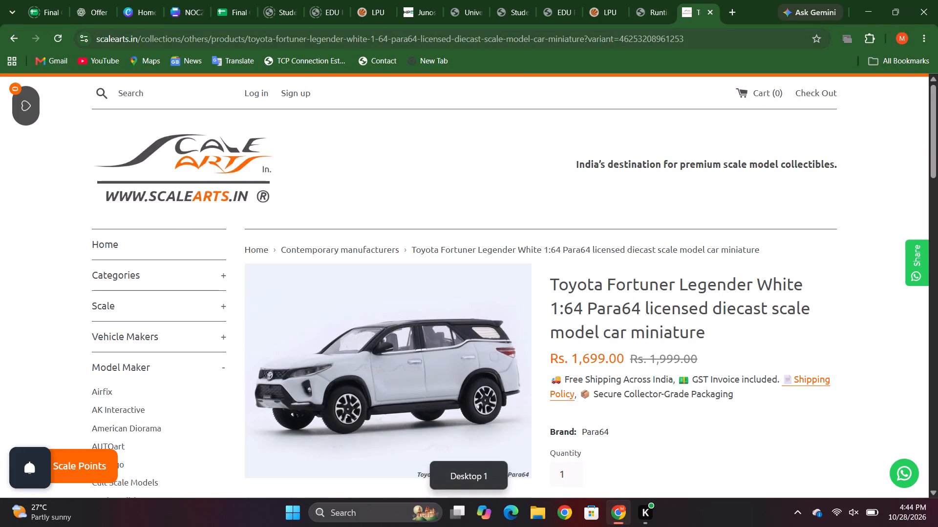
Search the web for "MEC136 : ENGINEERING DRAWING WITH AUTOCAD nptel" and read through the overview and results.
{"action": "left_click", "coordinate": [731, 5]}
{"action": "type", "text": "mec136"}
{"action": "key", "text": "space"}
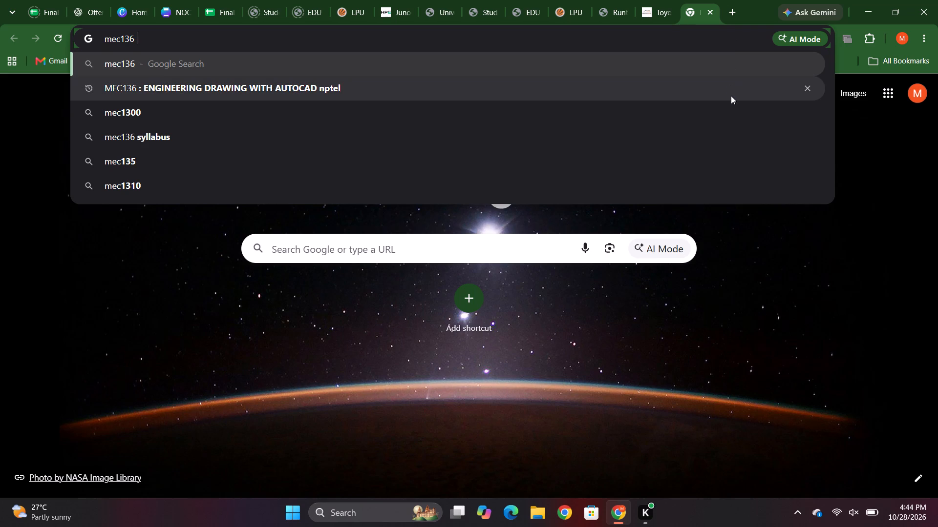
{"action": "left_click", "coordinate": [729, 93]}
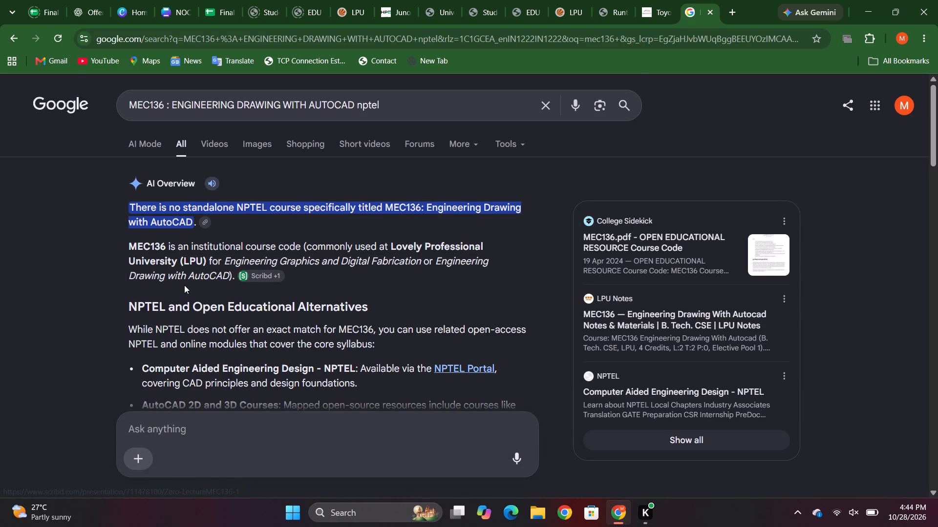
{"action": "scroll", "coordinate": [184, 285], "scroll_direction": "down", "scroll_amount": 3}
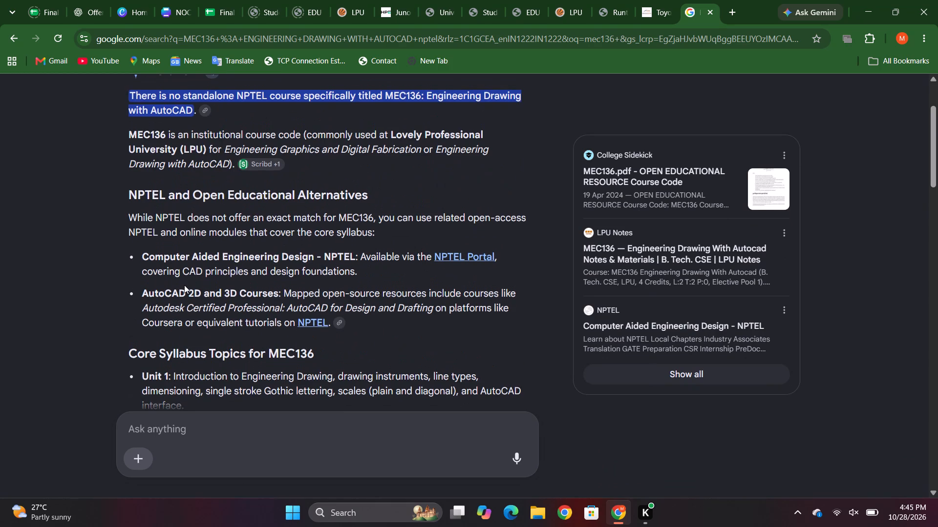
{"action": "scroll", "coordinate": [184, 285], "scroll_direction": "down", "scroll_amount": 2}
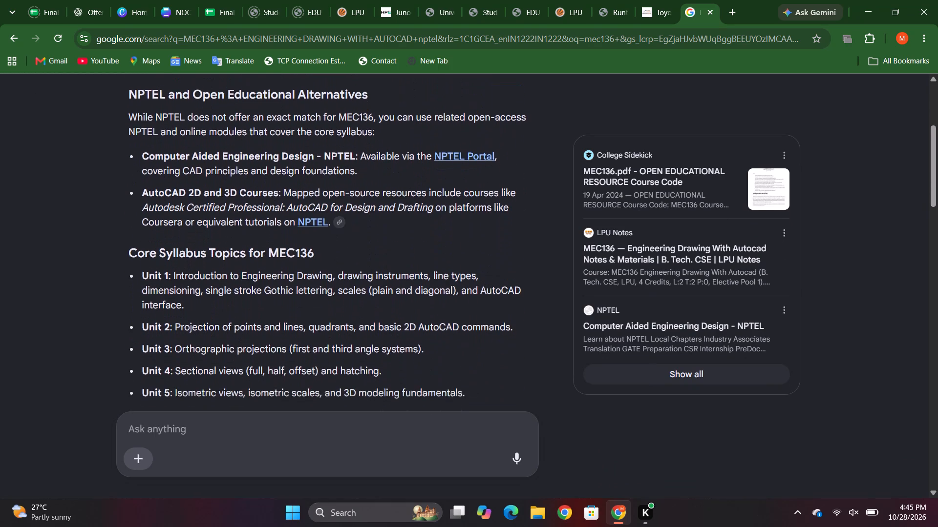
{"action": "scroll", "coordinate": [184, 285], "scroll_direction": "down", "scroll_amount": 3}
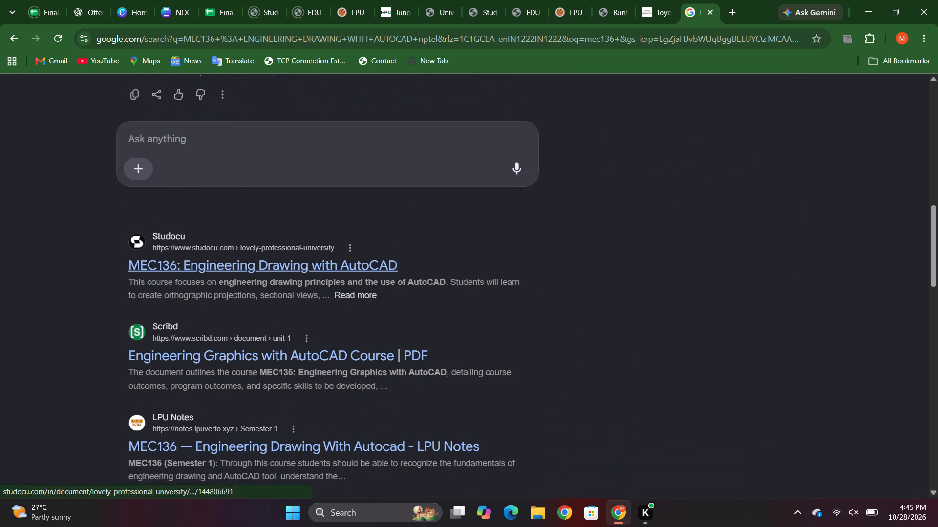
{"action": "scroll", "coordinate": [203, 296], "scroll_direction": "up", "scroll_amount": 2}
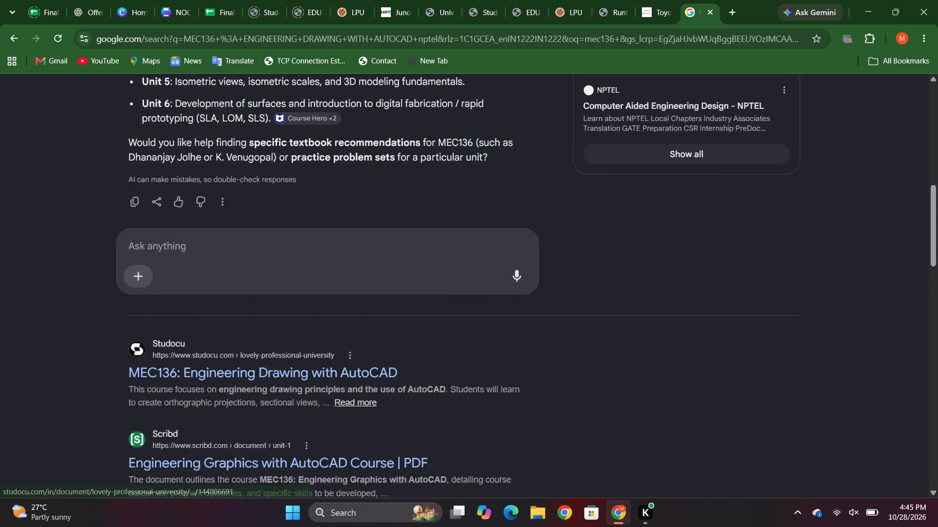
{"action": "scroll", "coordinate": [203, 296], "scroll_direction": "up", "scroll_amount": 7}
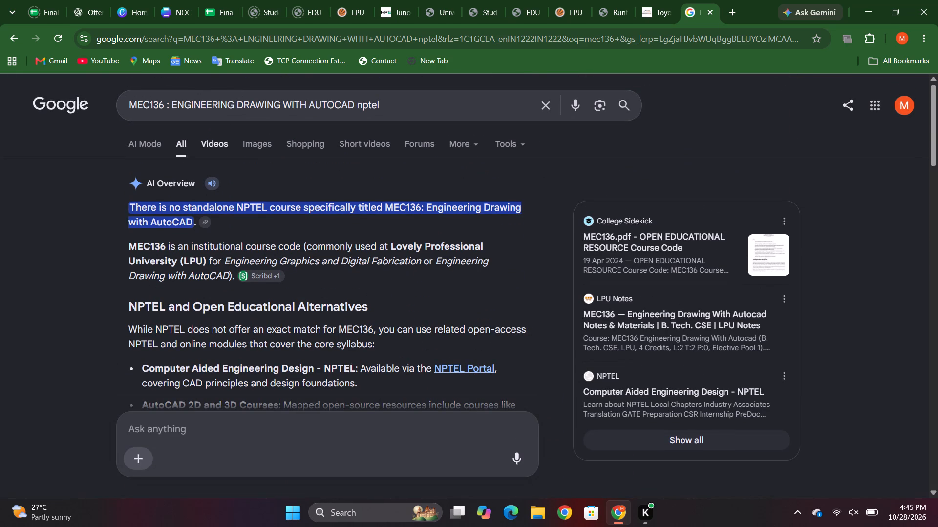
Shorten the web search to "ENGINEERING DRAWING WITH AUTOCAD nptel" and open NPTEL's Introduction to Engineering Drawing result.
{"action": "left_click", "coordinate": [171, 107]}
{"action": "key", "text": "BackSpace"}
{"action": "key", "text": "BackSpace"}
{"action": "key", "text": "BackSpace"}
{"action": "key", "text": "BackSpace"}
{"action": "key", "text": "BackSpace"}
{"action": "key", "text": "BackSpace"}
{"action": "key", "text": "BackSpace"}
{"action": "key", "text": "BackSpace"}
{"action": "key", "text": "BackSpace"}
{"action": "key", "text": "BackSpace"}
{"action": "key", "text": "BackSpace"}
{"action": "key", "text": "BackSpace"}
{"action": "key", "text": "BackSpace"}
{"action": "key", "text": "BackSpace"}
{"action": "key", "text": "BackSpace"}
{"action": "key", "text": "BackSpace"}
{"action": "key", "text": "BackSpace"}
{"action": "key", "text": "BackSpace"}
{"action": "key", "text": "BackSpace"}
{"action": "key", "text": "BackSpace"}
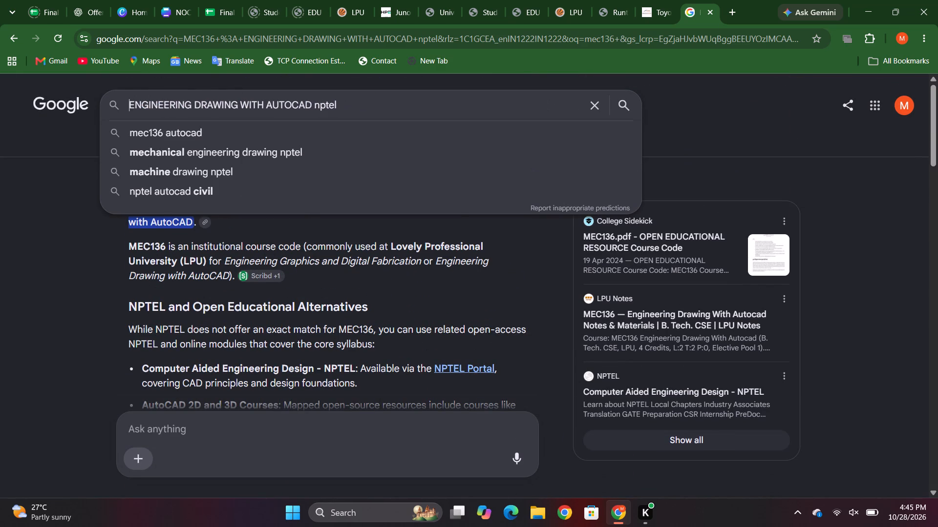
{"action": "key", "text": "Return"}
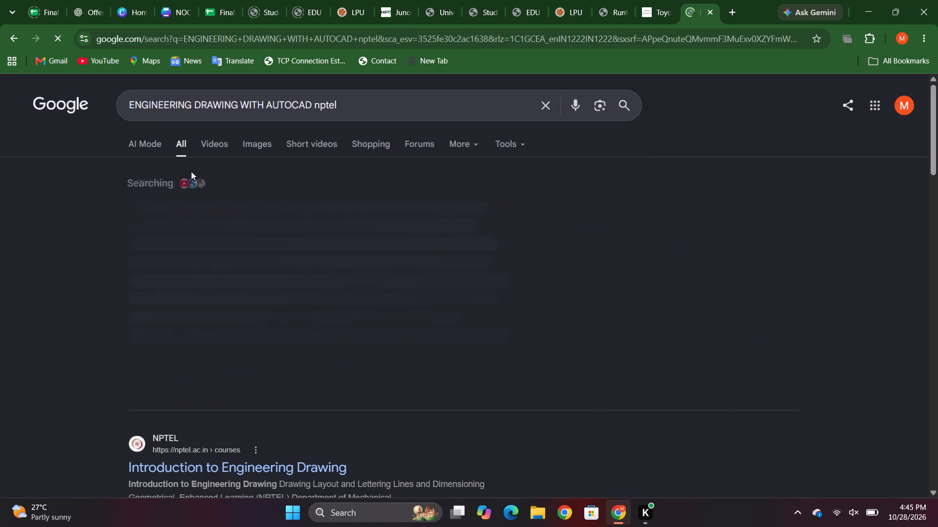
{"action": "left_click", "coordinate": [188, 468]}
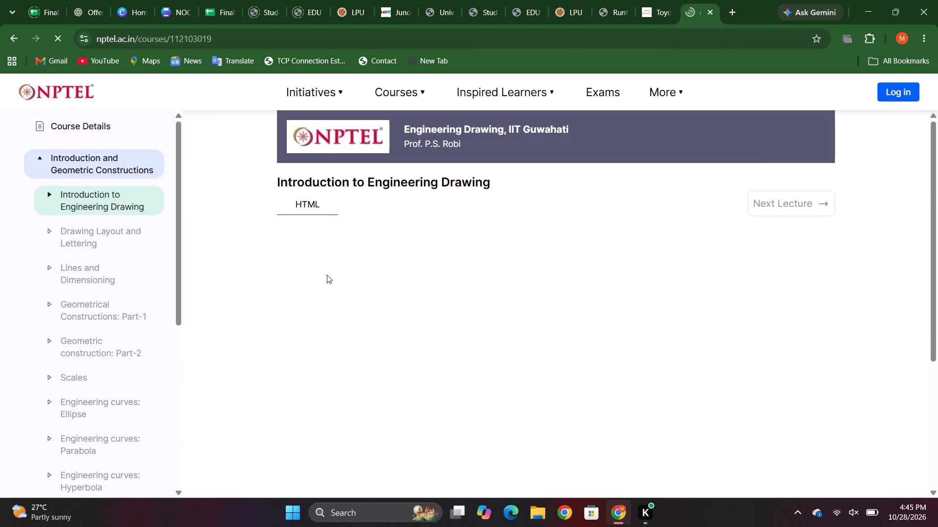
Examine the NPTEL Engineering Drawing course page, including its course details and syllabus PDF, and close the syllabus.
{"action": "scroll", "coordinate": [450, 233], "scroll_direction": "down", "scroll_amount": 1}
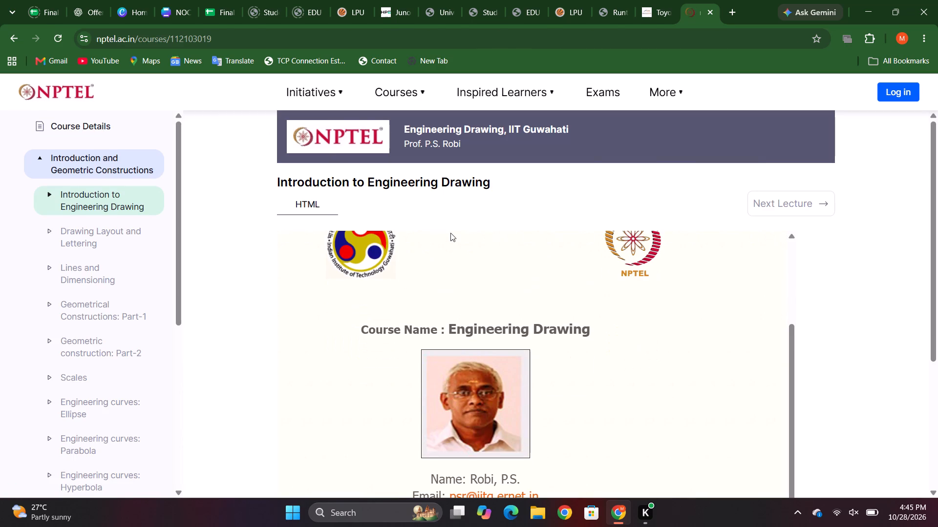
{"action": "scroll", "coordinate": [342, 300], "scroll_direction": "down", "scroll_amount": 3}
{"action": "scroll", "coordinate": [267, 295], "scroll_direction": "down", "scroll_amount": 3}
{"action": "scroll", "coordinate": [203, 269], "scroll_direction": "up", "scroll_amount": 2}
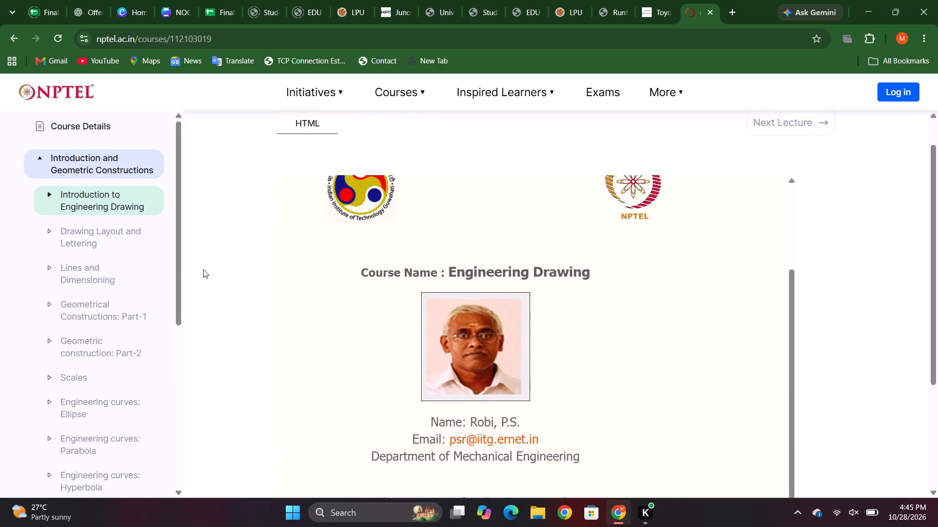
{"action": "scroll", "coordinate": [203, 269], "scroll_direction": "up", "scroll_amount": 7}
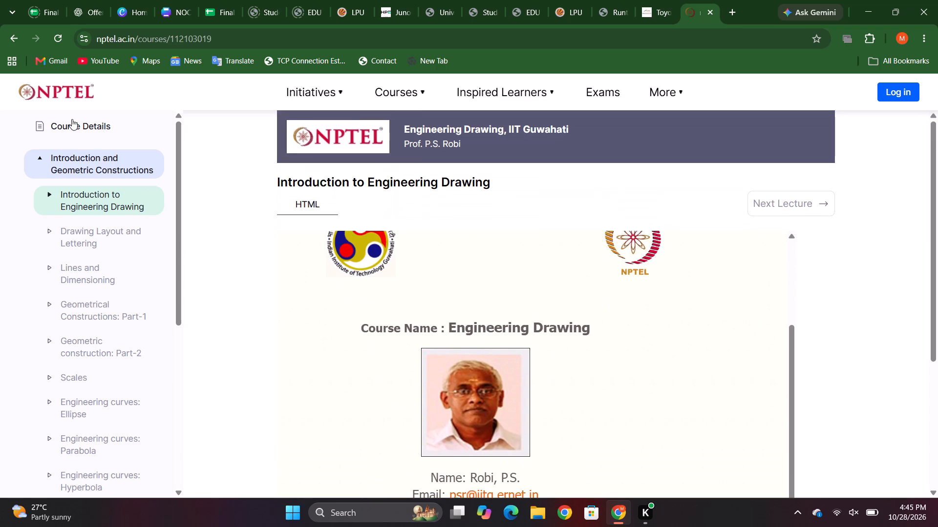
{"action": "left_click", "coordinate": [72, 119]}
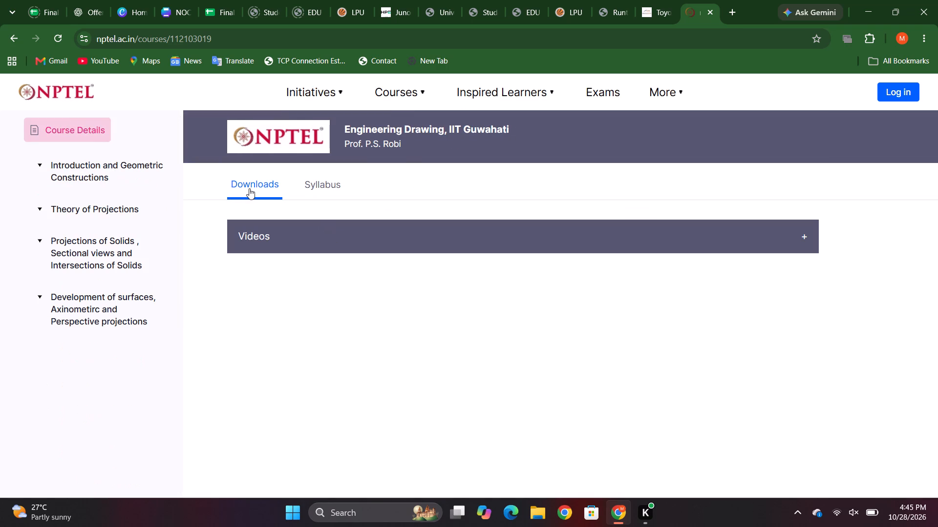
{"action": "left_click", "coordinate": [319, 183]}
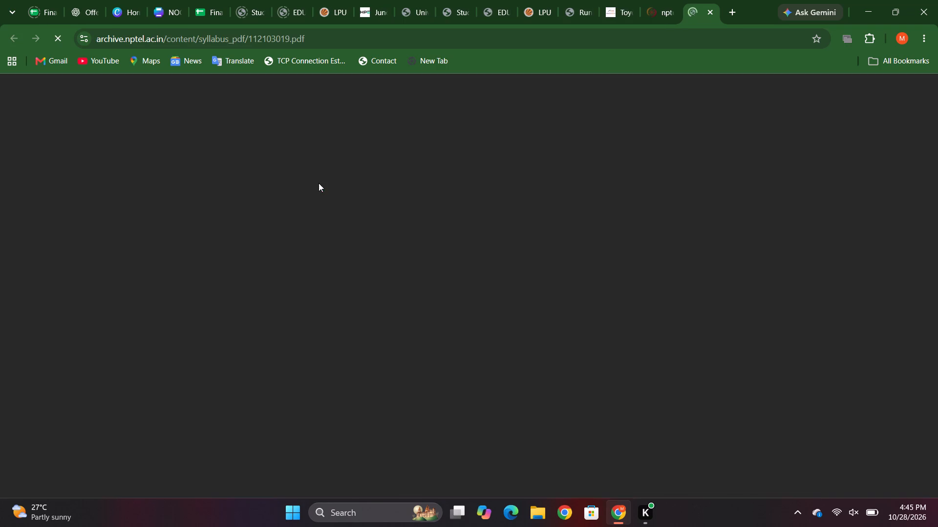
{"action": "left_click", "coordinate": [713, 11]}
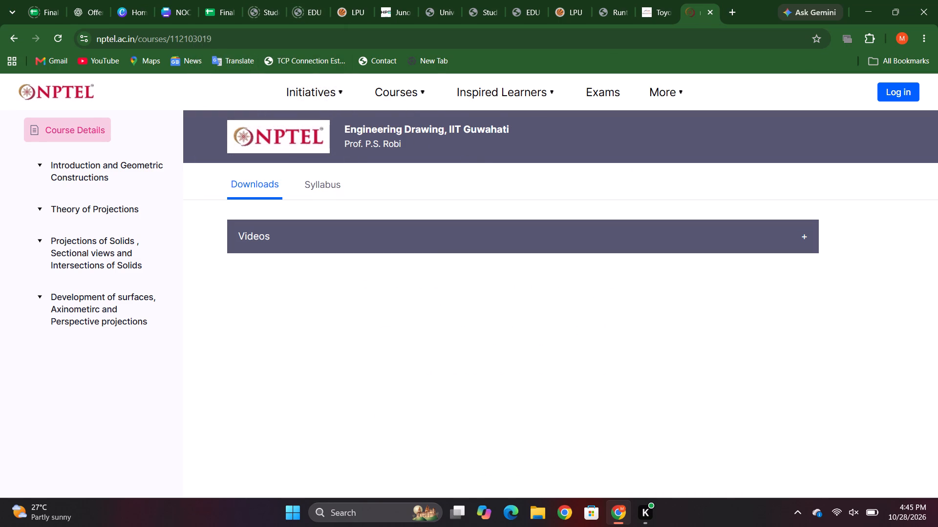
Copy the course title "Engineering Drawing", search for it in the Final Course List (July - Dec 2026), and clear the search.
{"action": "left_click_drag", "start_coordinate": [344, 128], "coordinate": [447, 132]}
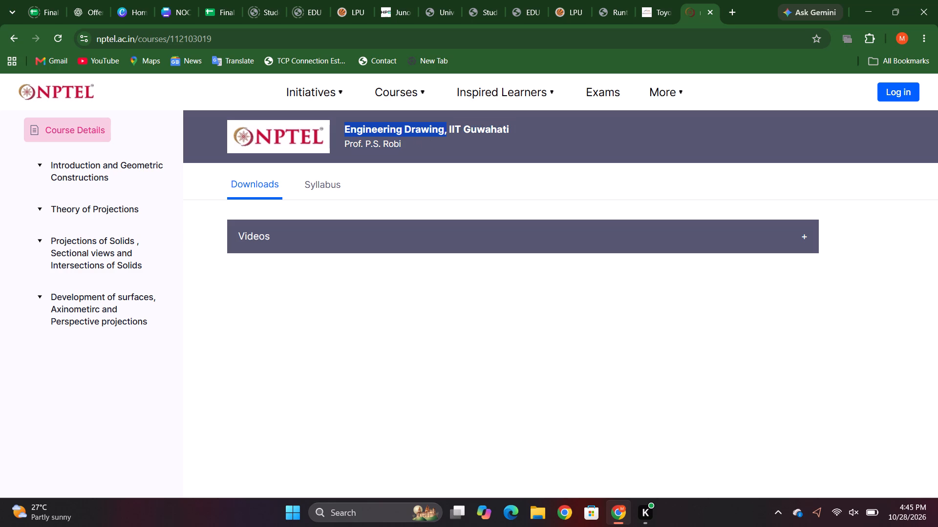
{"action": "left_click_drag", "start_coordinate": [447, 132], "coordinate": [441, 129]}
{"action": "key", "text": "ctrl+c"}
{"action": "left_click", "coordinate": [50, 0]}
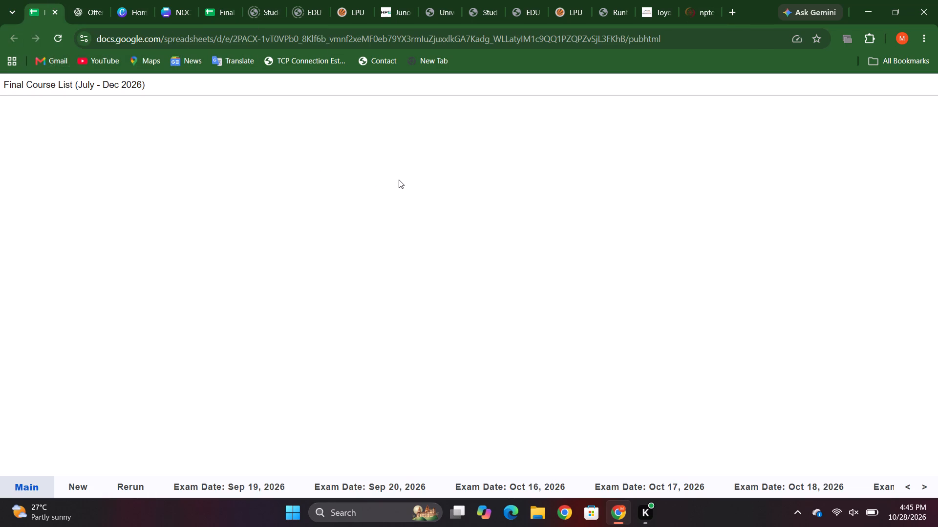
{"action": "scroll", "coordinate": [484, 237], "scroll_direction": "down", "scroll_amount": 5}
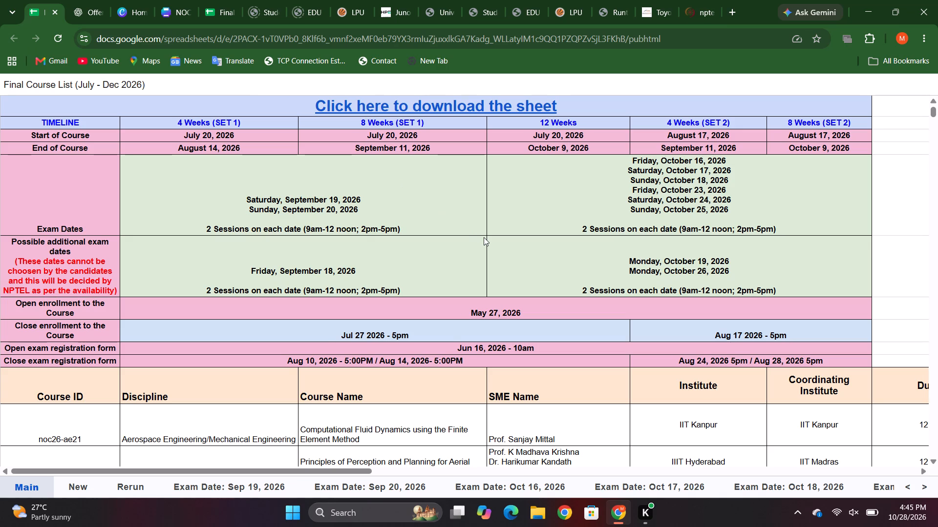
{"action": "scroll", "coordinate": [484, 237], "scroll_direction": "down", "scroll_amount": 2}
{"action": "scroll", "coordinate": [449, 333], "scroll_direction": "down", "scroll_amount": 3}
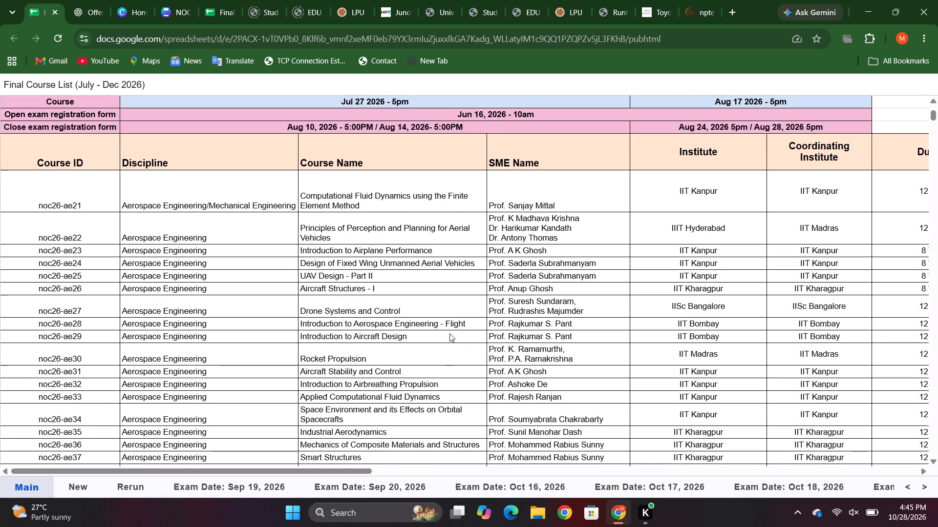
{"action": "key", "text": "ctrl+f"}
{"action": "key", "text": "ctrl+v"}
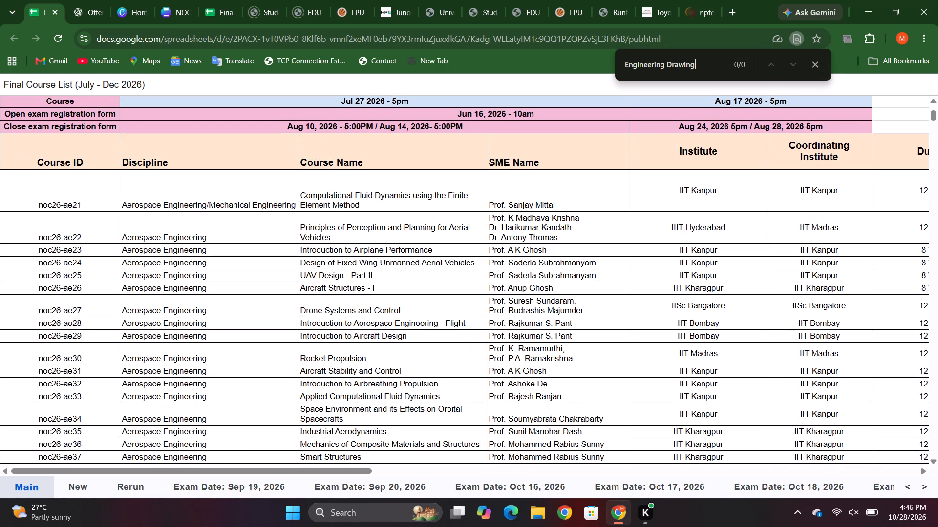
{"action": "key", "text": "ctrl+f"}
{"action": "key", "text": "BackSpace"}
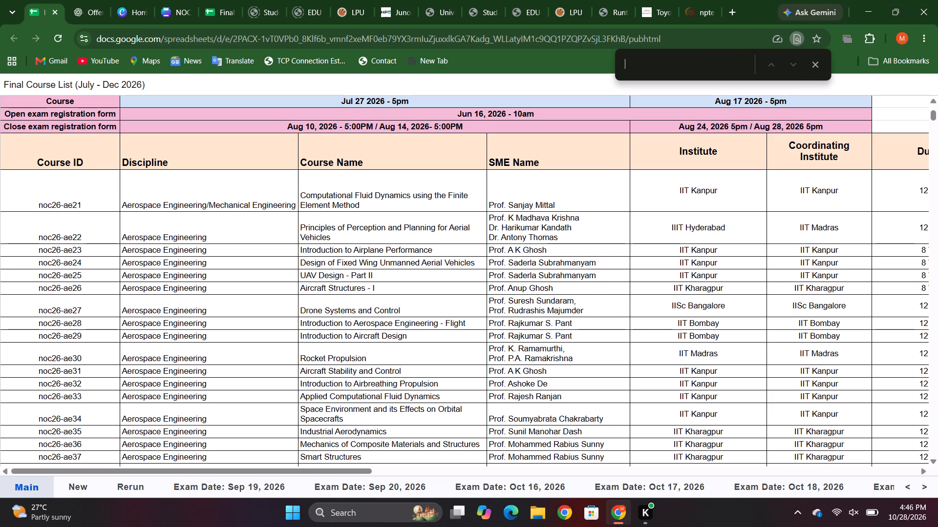
Search the Final Course List (Jan - Apr 2026) for "Engineering Drawing", and clear and close the search.
{"action": "left_click", "coordinate": [210, 2]}
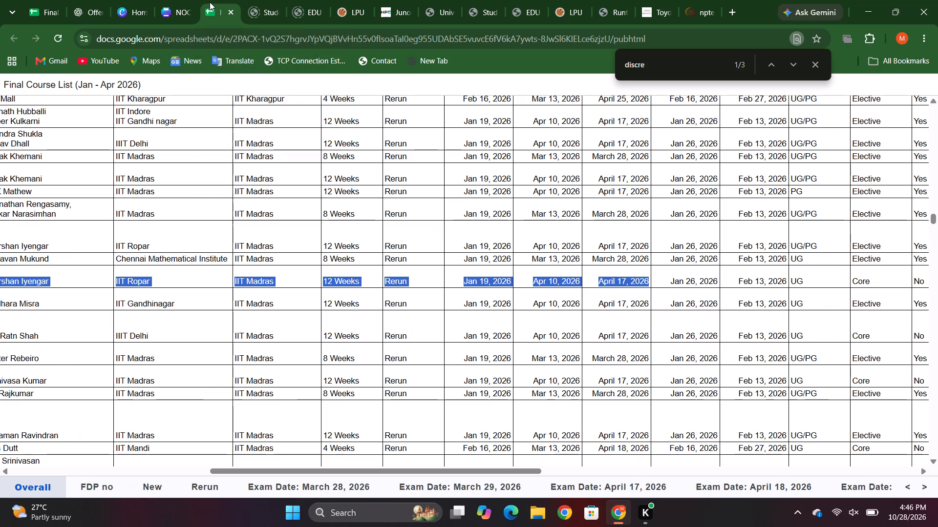
{"action": "left_click", "coordinate": [666, 70], "text": "ctrl"}
{"action": "key", "text": "ctrl+a"}
{"action": "key", "text": "ctrl+v"}
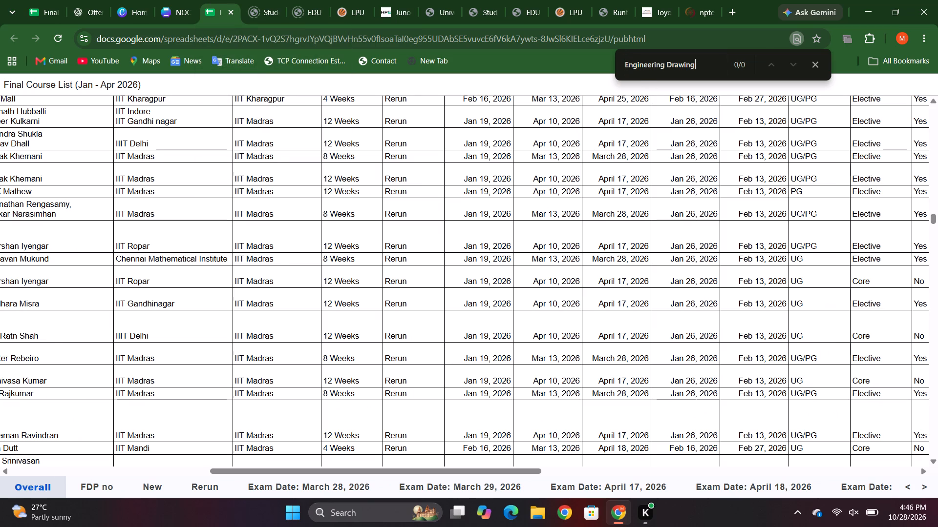
{"action": "key", "text": "BackSpace"}
{"action": "key", "text": "BackSpace"}
{"action": "key", "text": "BackSpace"}
{"action": "key", "text": "BackSpace"}
{"action": "key", "text": "BackSpace"}
{"action": "key", "text": "BackSpace"}
{"action": "key", "text": "BackSpace"}
{"action": "key", "text": "BackSpace"}
{"action": "key", "text": "BackSpace"}
{"action": "key", "text": "BackSpace"}
{"action": "key", "text": "BackSpace"}
{"action": "key", "text": "BackSpace"}
{"action": "key", "text": "BackSpace"}
{"action": "key", "text": "BackSpace"}
{"action": "key", "text": "BackSpace"}
{"action": "key", "text": "BackSpace"}
{"action": "key", "text": "BackSpace"}
{"action": "key", "text": "BackSpace"}
{"action": "key", "text": "BackSpace"}
{"action": "key", "text": "BackSpace"}
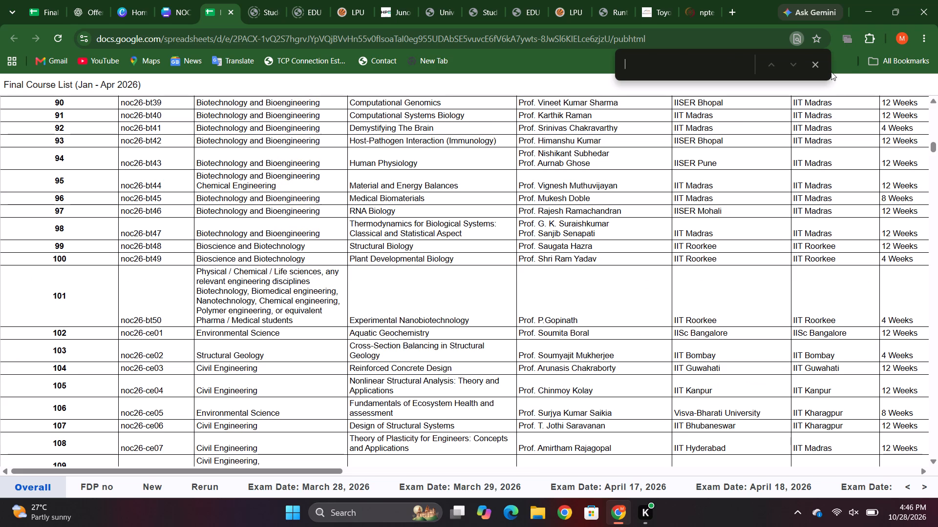
{"action": "left_click", "coordinate": [820, 66]}
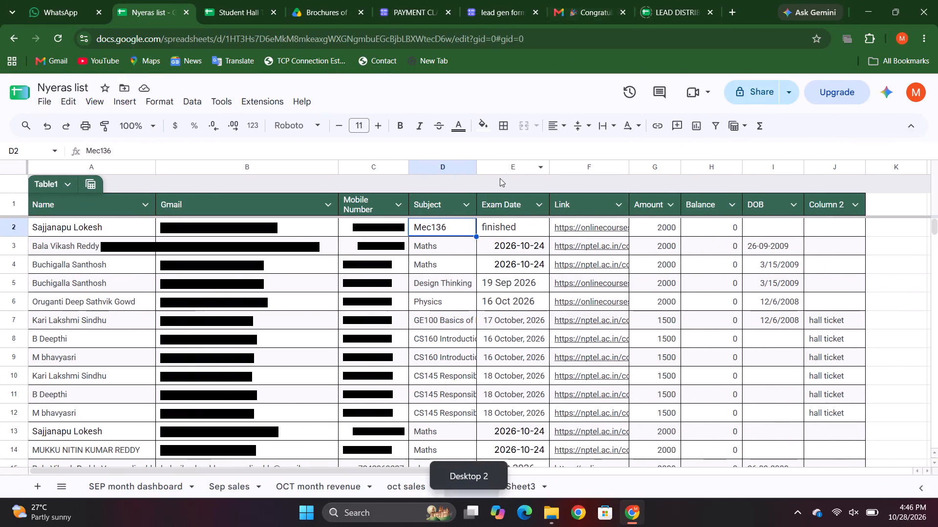
Switch to the Nyeras list and open the course link in the Mec136 row (F2) of the NPTEL sheet.
{"action": "left_click", "coordinate": [691, 0]}
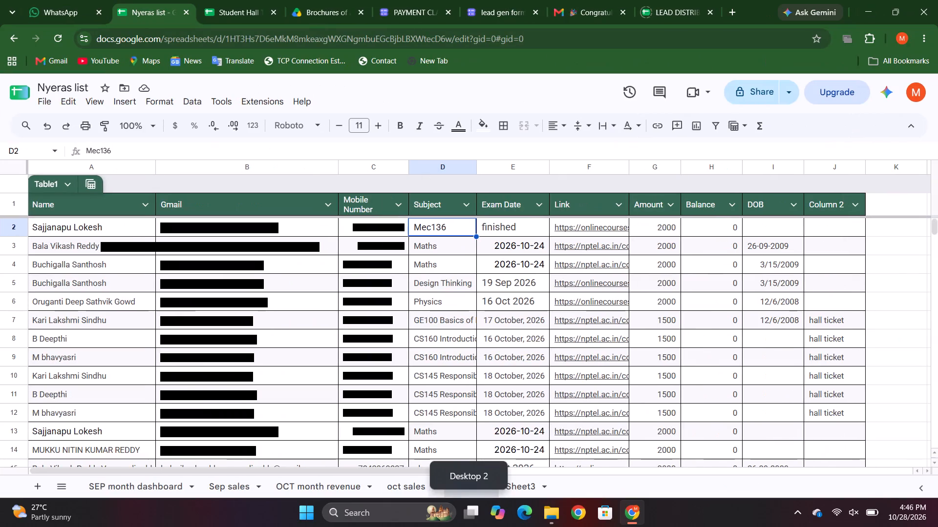
{"action": "left_click", "coordinate": [588, 227]}
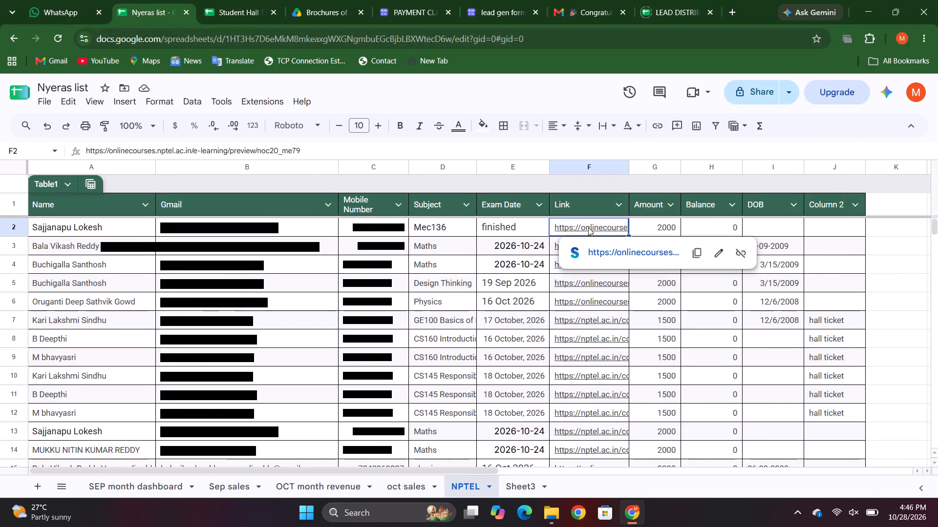
{"action": "left_click", "coordinate": [588, 227]}
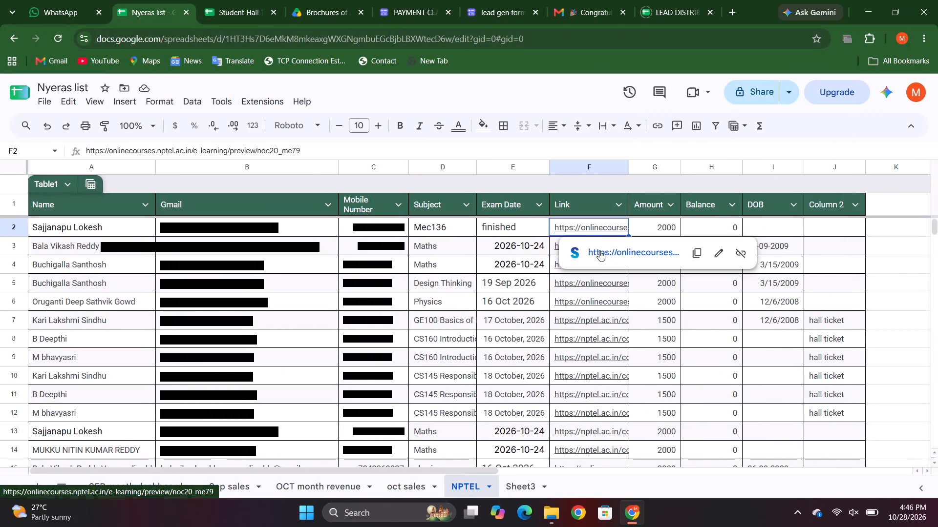
{"action": "left_click", "coordinate": [599, 250]}
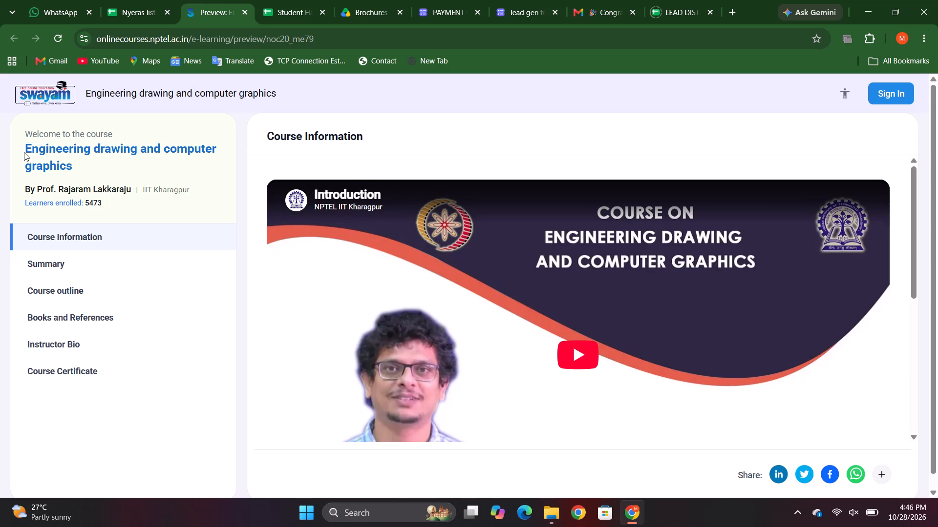
Copy the course title "Engineering drawing and computer graphics", search for it in the July - Dec 2026 course list, and clear the search.
{"action": "left_click_drag", "start_coordinate": [26, 151], "coordinate": [74, 163]}
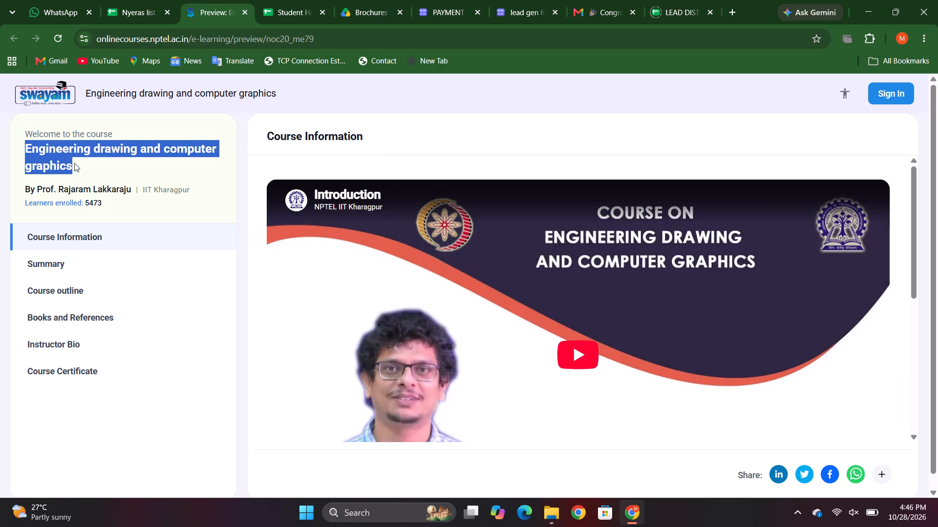
{"action": "key", "text": "ctrl+c"}
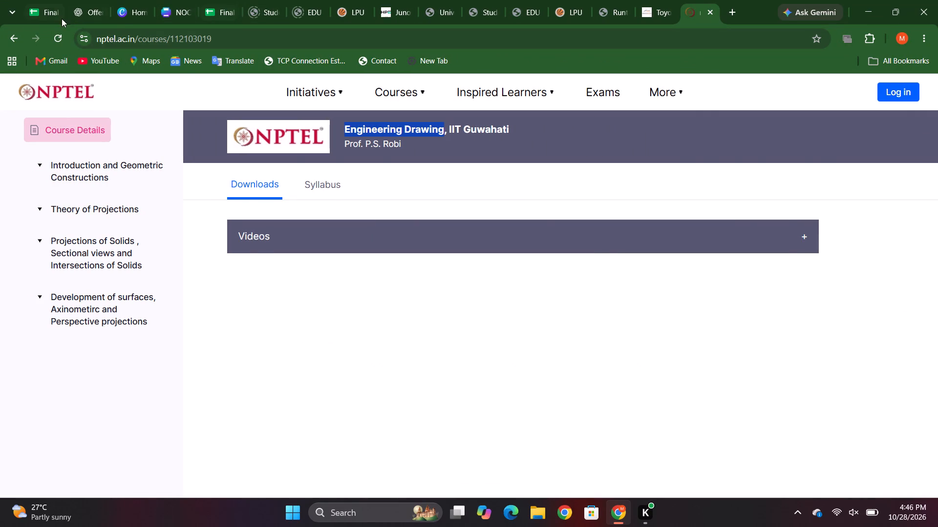
{"action": "left_click", "coordinate": [49, 10]}
{"action": "key", "text": "ctrl+v"}
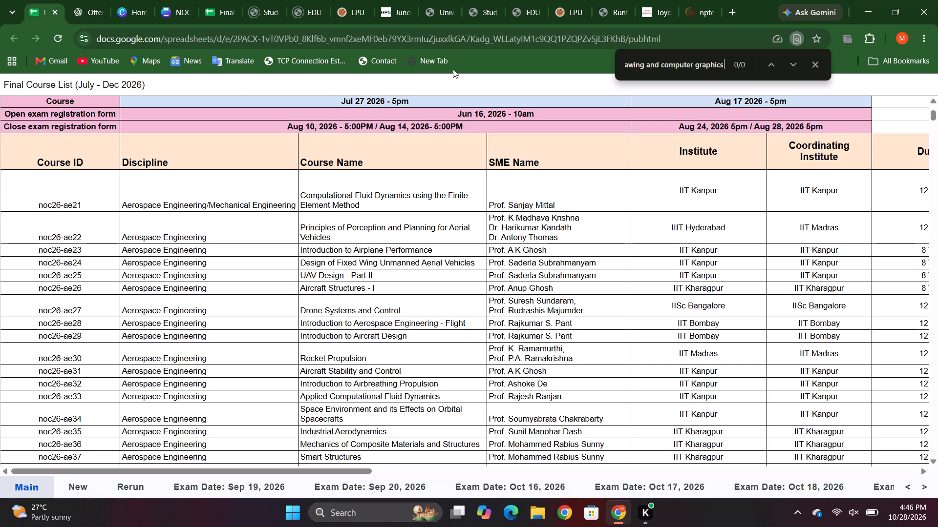
{"action": "key", "text": "ctrl+a"}
{"action": "key", "text": "BackSpace"}
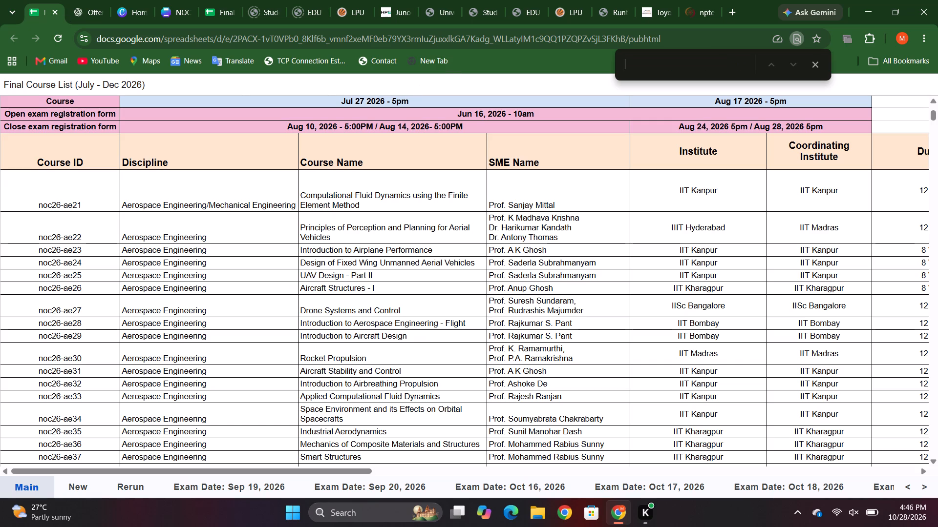
Open nptel.ac.in/courses in a new tab and go to Semester Information within the Exams page.
{"action": "left_click", "coordinate": [730, 2]}
{"action": "type", "text": "np"}
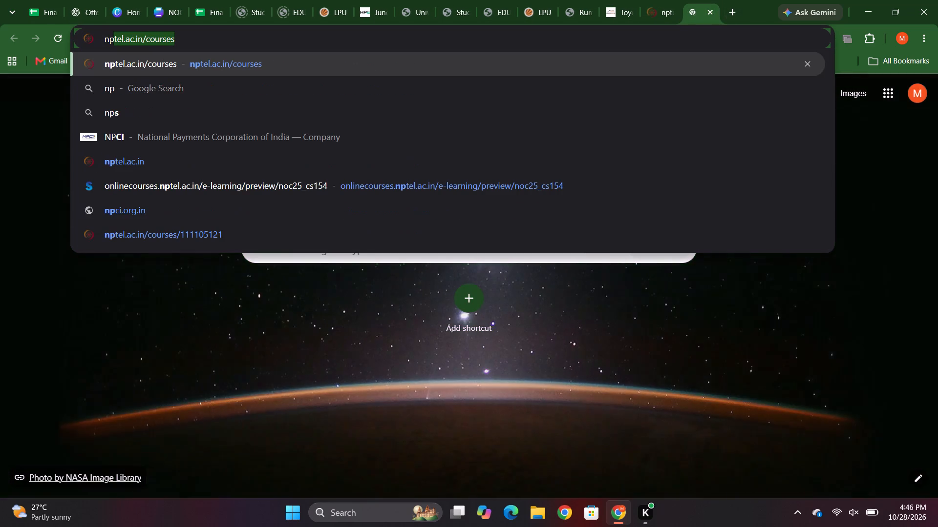
{"action": "key", "text": "Return"}
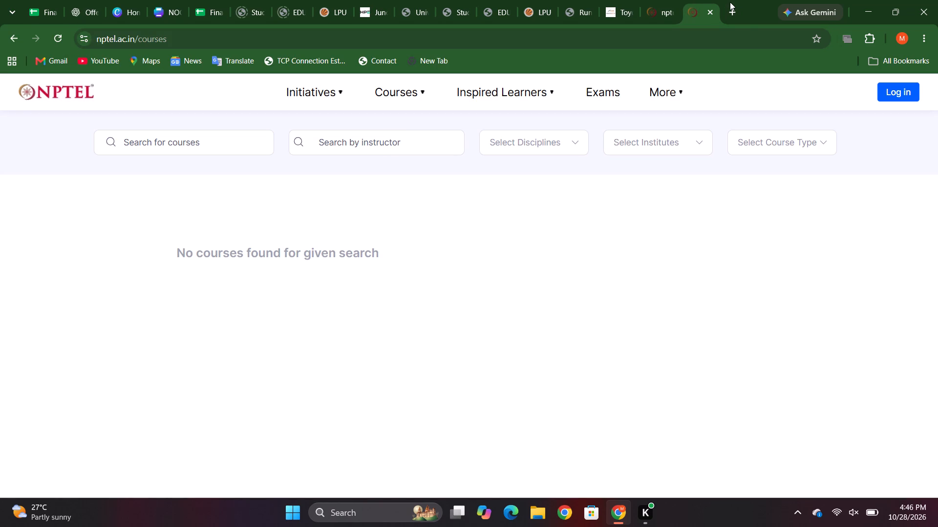
{"action": "left_click", "coordinate": [598, 89]}
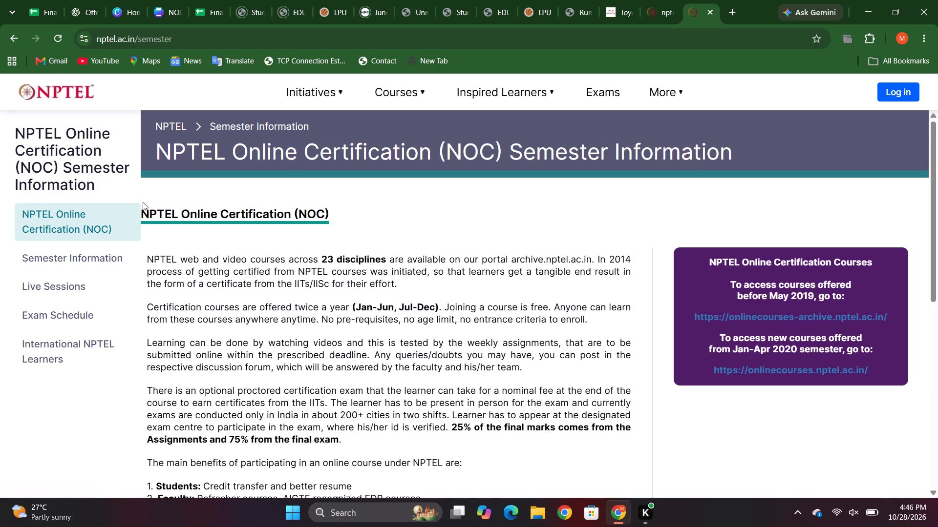
{"action": "left_click", "coordinate": [88, 258]}
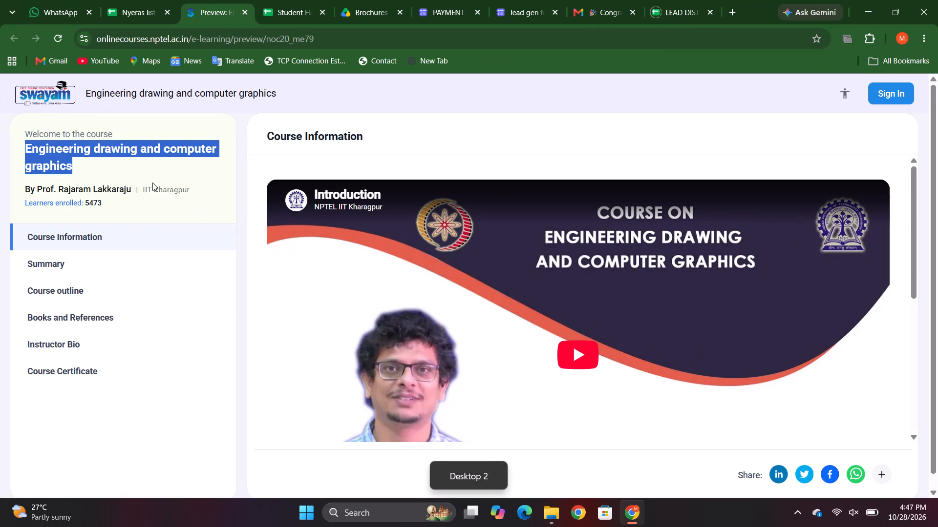
Switch to the "Engineering drawing and computer graphics" course preview and examine the course and exam dates in its Summary.
{"action": "left_click", "coordinate": [46, 271]}
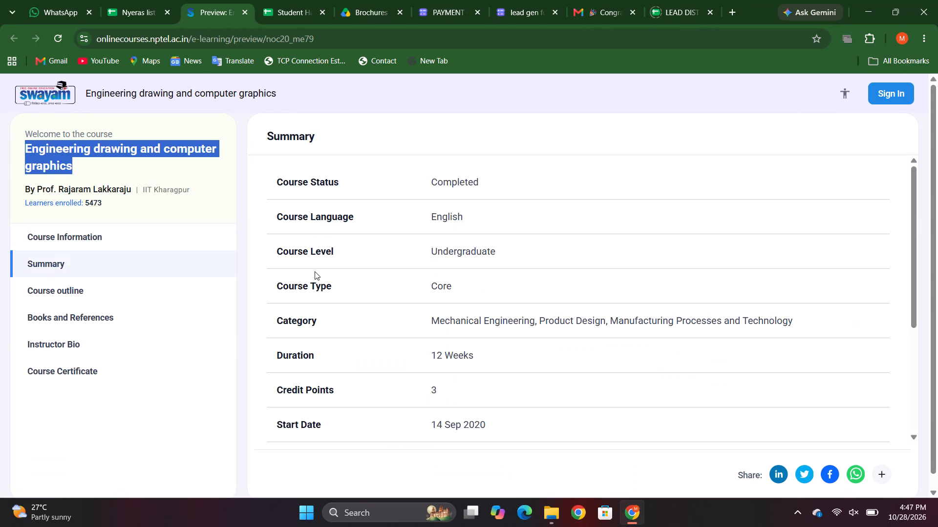
{"action": "scroll", "coordinate": [425, 306], "scroll_direction": "down", "scroll_amount": 5}
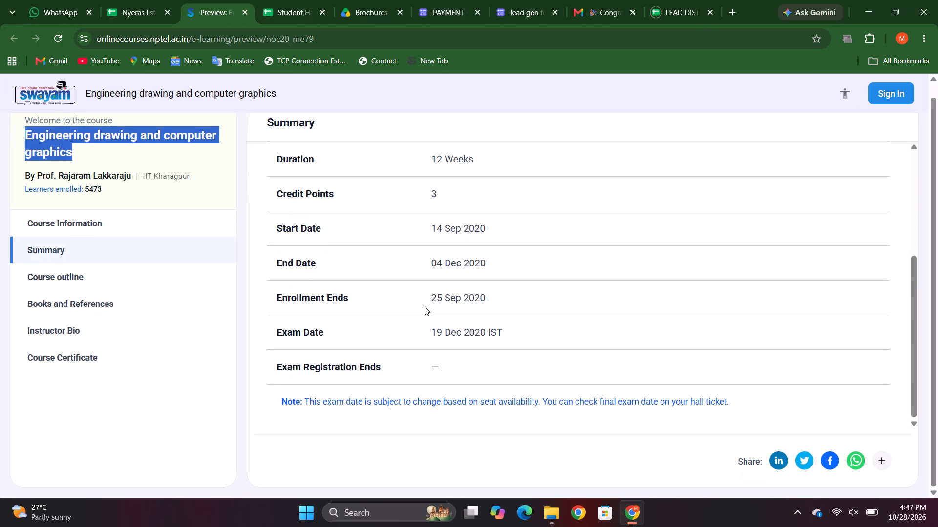
Look through the past semesters in NPTEL's Semester Information, open the Exam Schedule to view the 2026 - 2030 academic calendar, and close it.
{"action": "scroll", "coordinate": [523, 368], "scroll_direction": "down", "scroll_amount": 4}
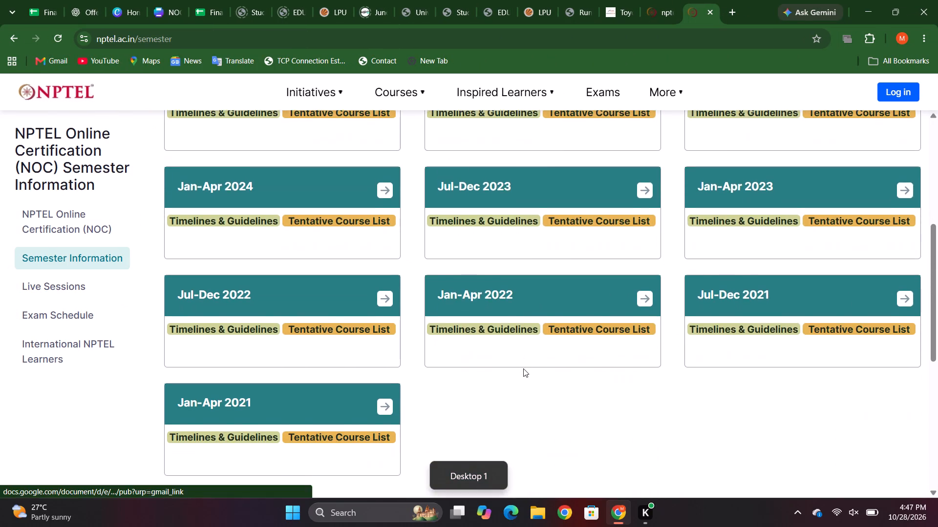
{"action": "scroll", "coordinate": [523, 368], "scroll_direction": "down", "scroll_amount": 4}
{"action": "scroll", "coordinate": [523, 368], "scroll_direction": "up", "scroll_amount": 2}
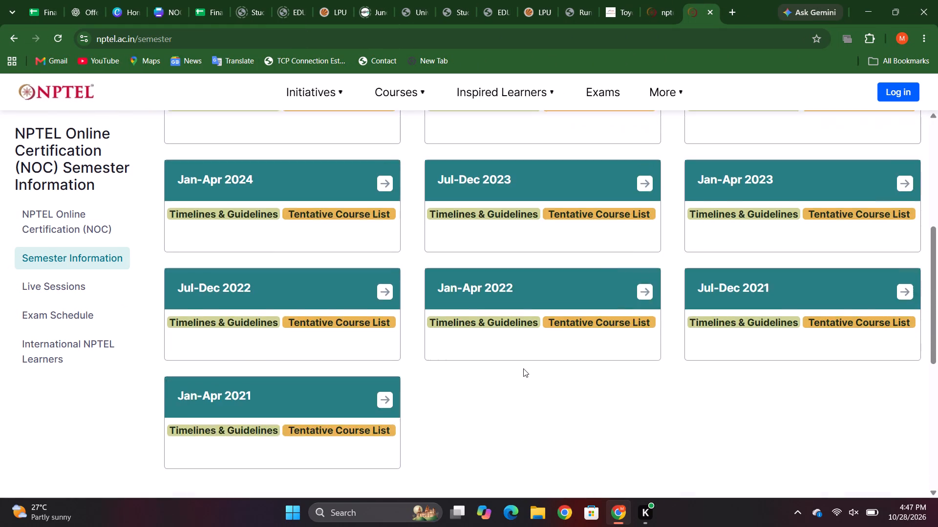
{"action": "scroll", "coordinate": [523, 368], "scroll_direction": "up", "scroll_amount": 1}
{"action": "scroll", "coordinate": [523, 368], "scroll_direction": "down", "scroll_amount": 1}
{"action": "left_click", "coordinate": [82, 320]}
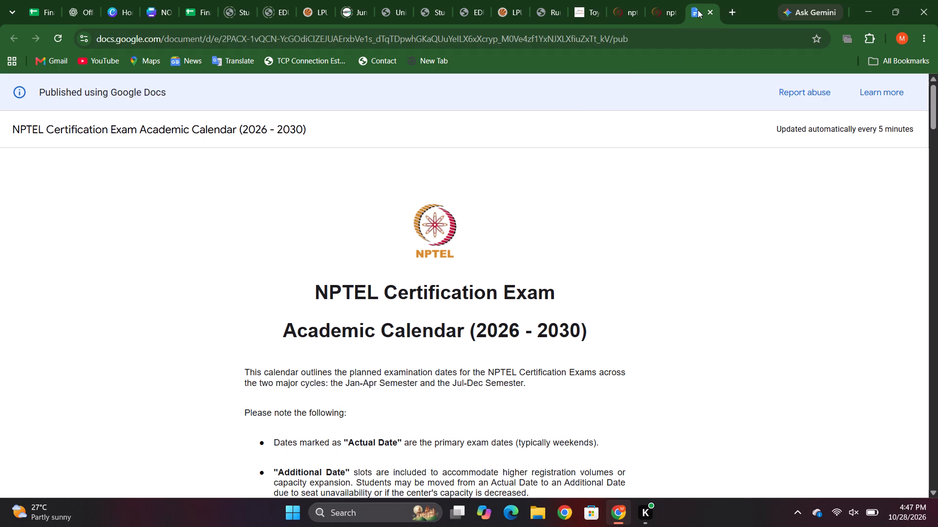
{"action": "left_click", "coordinate": [708, 13]}
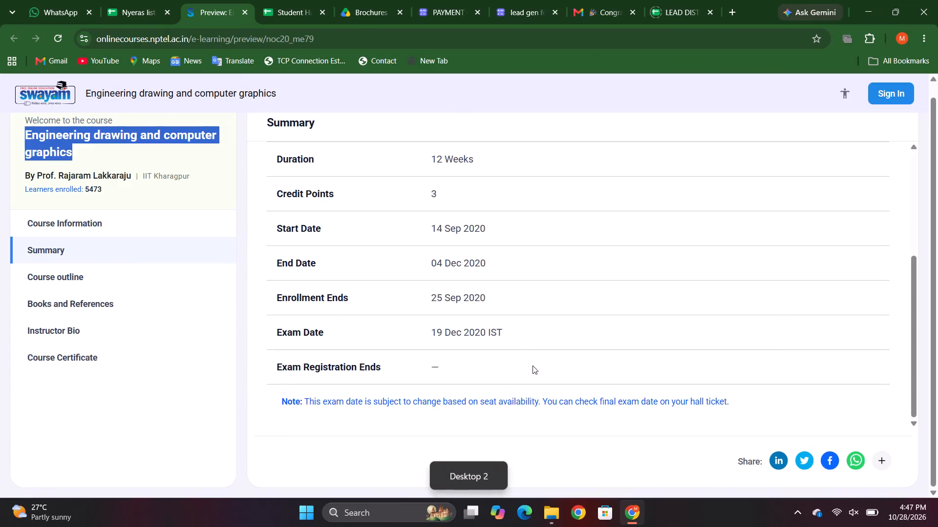
Switch to the Student Hall Ticket Automation sheet and select the empty Course cell B5.
{"action": "left_click", "coordinate": [280, 0]}
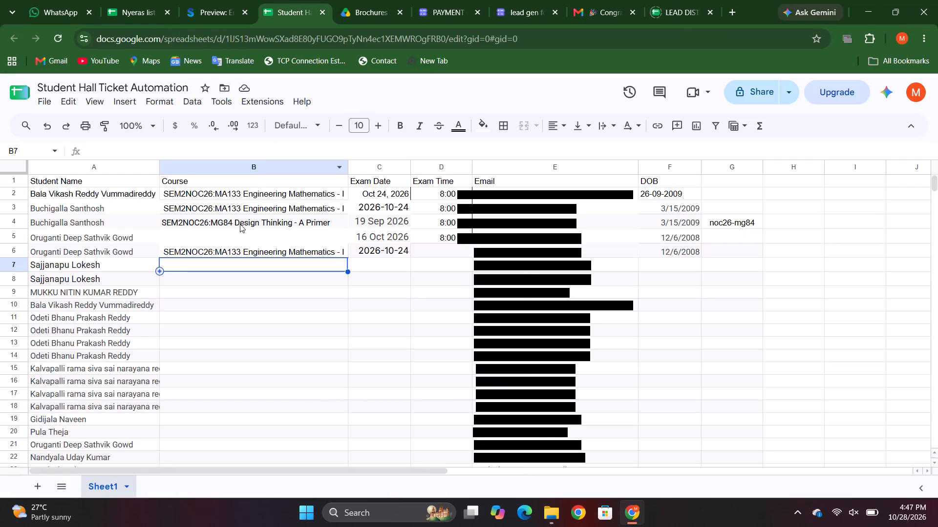
{"action": "left_click", "coordinate": [237, 233]}
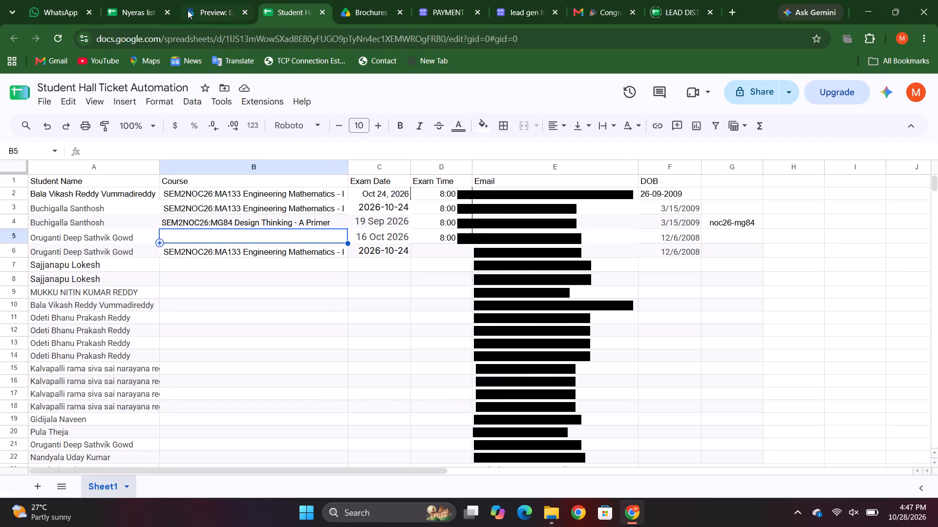
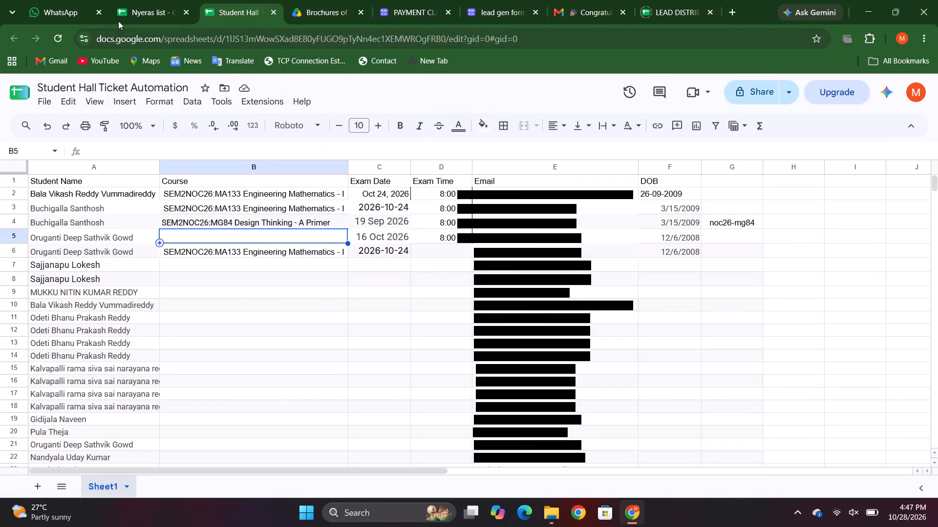
Switch to the Nyeras list and open the course link in the Physics row (F6) of the NPTEL sheet.
{"action": "left_click", "coordinate": [116, 9]}
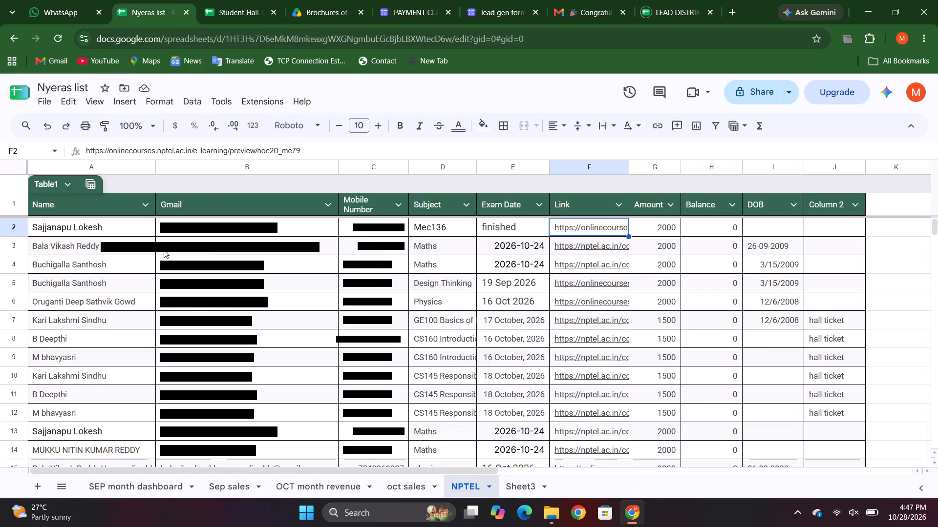
{"action": "scroll", "coordinate": [144, 337], "scroll_direction": "down", "scroll_amount": 1}
{"action": "scroll", "coordinate": [144, 337], "scroll_direction": "up", "scroll_amount": 1}
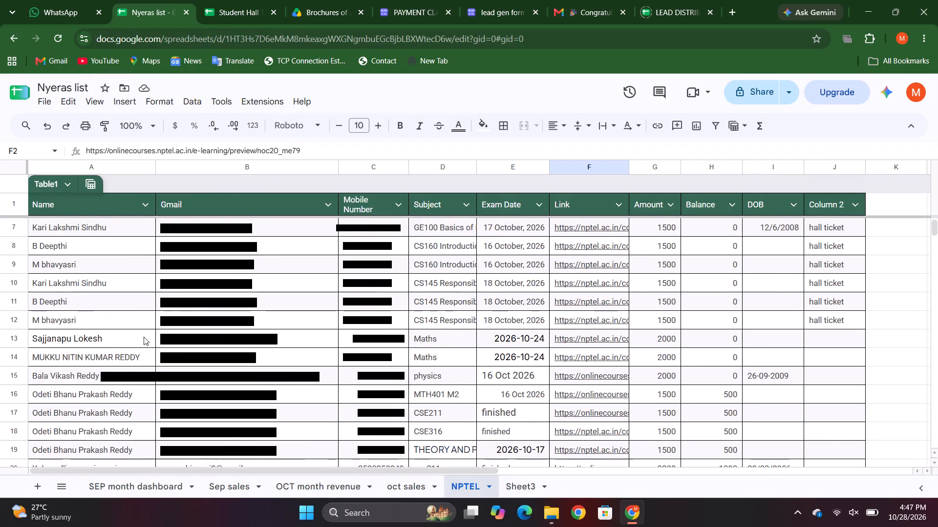
{"action": "scroll", "coordinate": [144, 337], "scroll_direction": "up", "scroll_amount": 1}
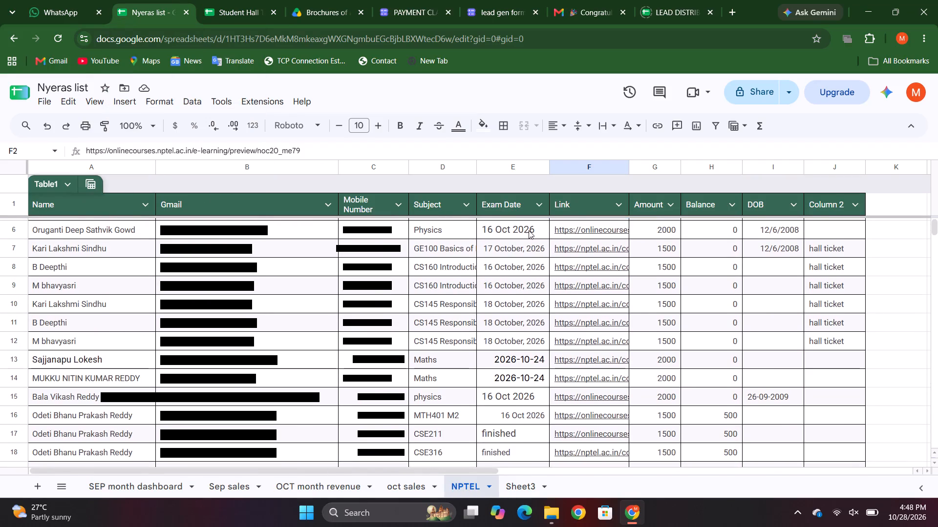
{"action": "left_click", "coordinate": [577, 231]}
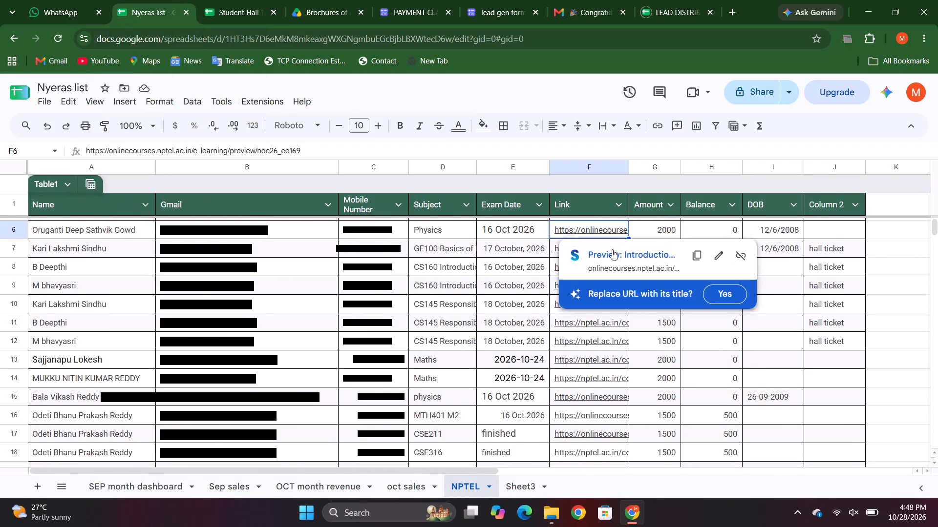
{"action": "left_click", "coordinate": [612, 249]}
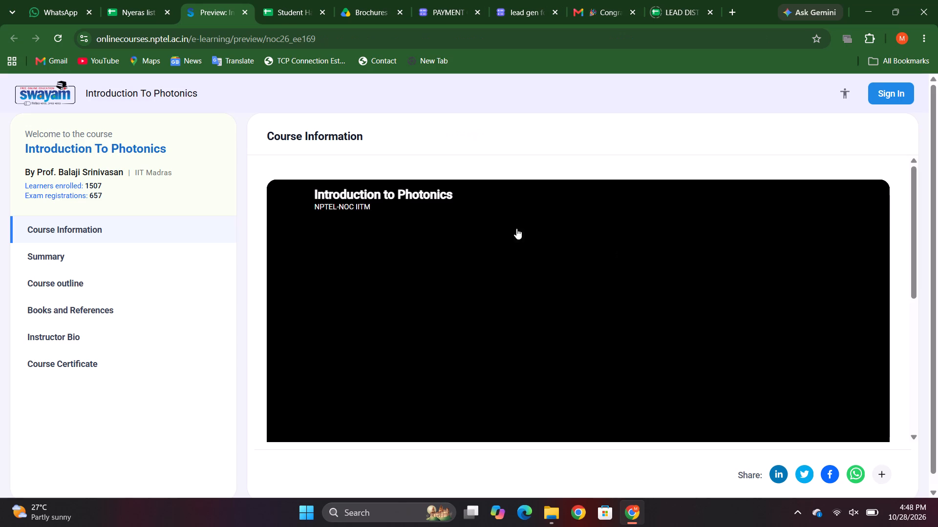
Copy the course title "Introduction To Photonics" from the course preview page.
{"action": "left_click_drag", "start_coordinate": [166, 149], "coordinate": [145, 150]}
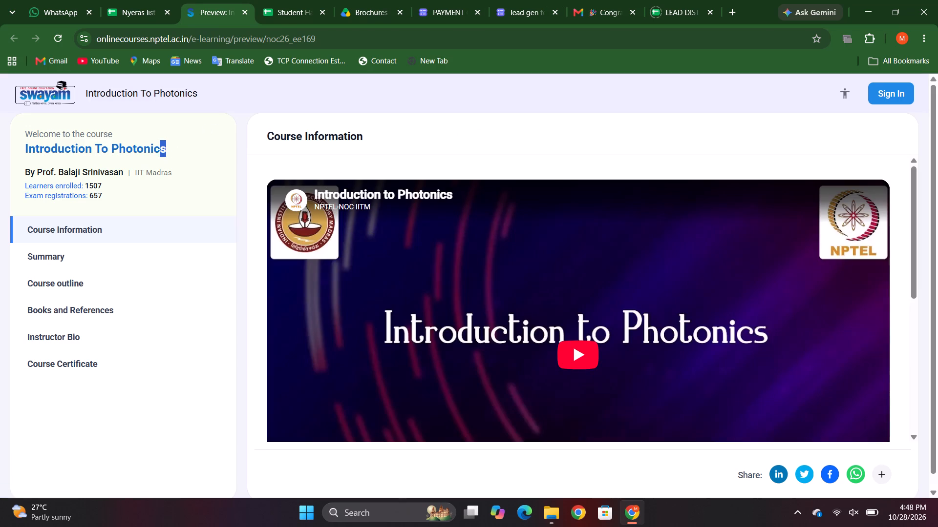
{"action": "left_click_drag", "start_coordinate": [145, 150], "coordinate": [20, 155]}
{"action": "key", "text": "ctrl+c"}
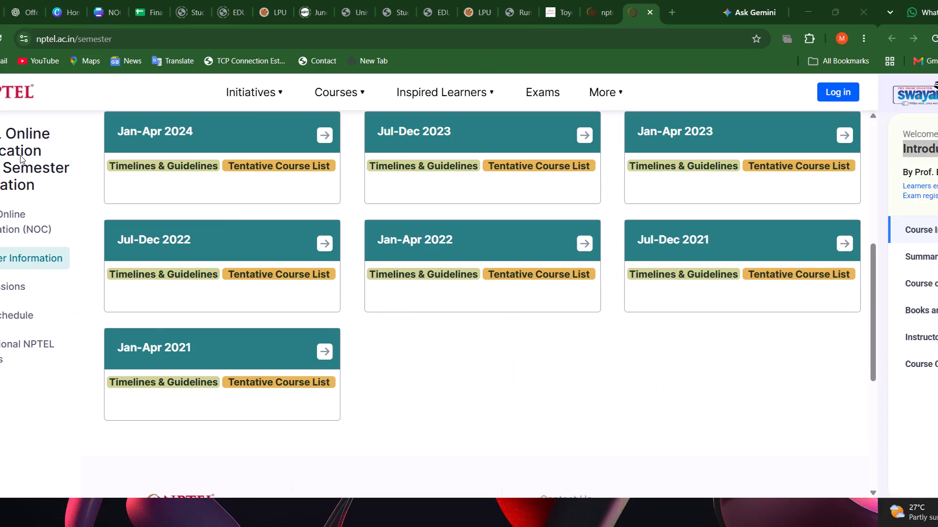
Find "Introduction To Photonics" in the July - Dec 2026 course list and copy its ID noc26-ee169 into G5 of Student Hall Ticket Automation.
{"action": "left_click", "coordinate": [36, 2]}
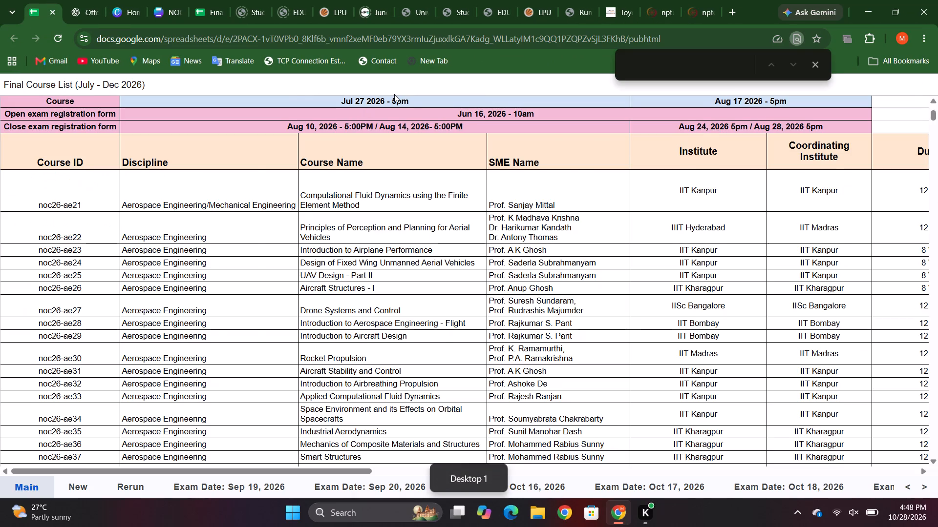
{"action": "key", "text": "ctrl+v"}
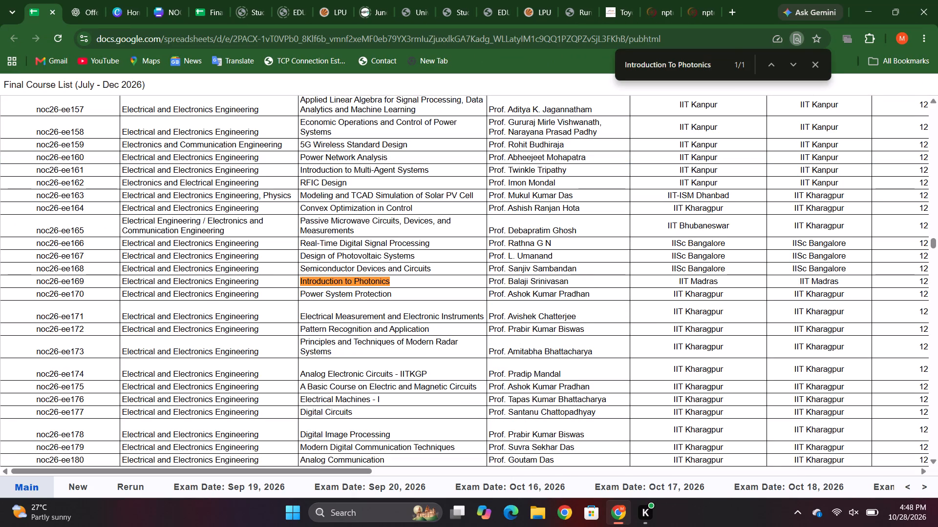
{"action": "left_click_drag", "start_coordinate": [85, 283], "coordinate": [41, 287]}
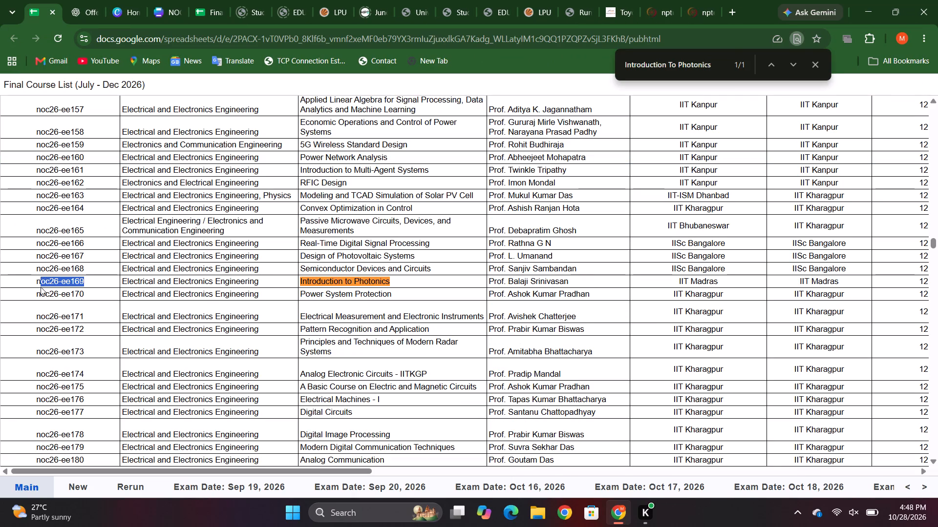
{"action": "left_click_drag", "start_coordinate": [41, 287], "coordinate": [38, 287]}
{"action": "key", "text": "ctrl+c"}
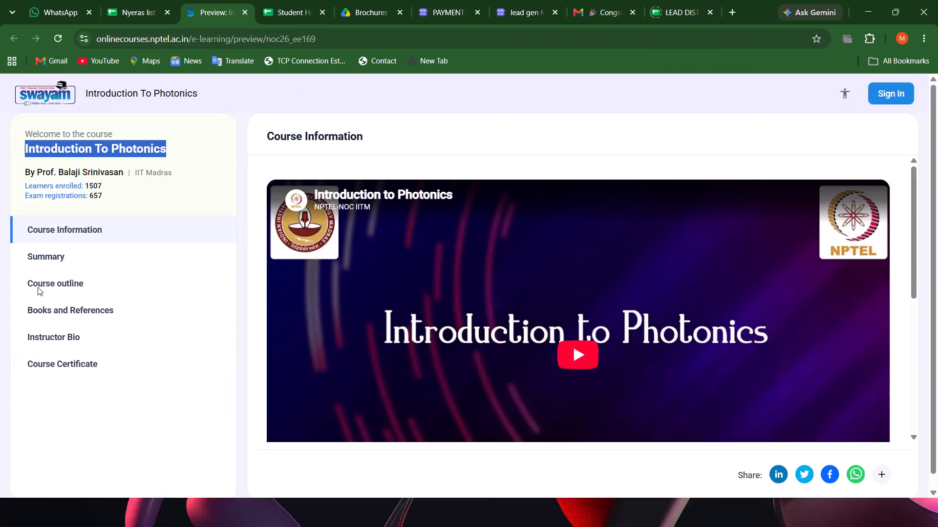
{"action": "left_click", "coordinate": [270, 0]}
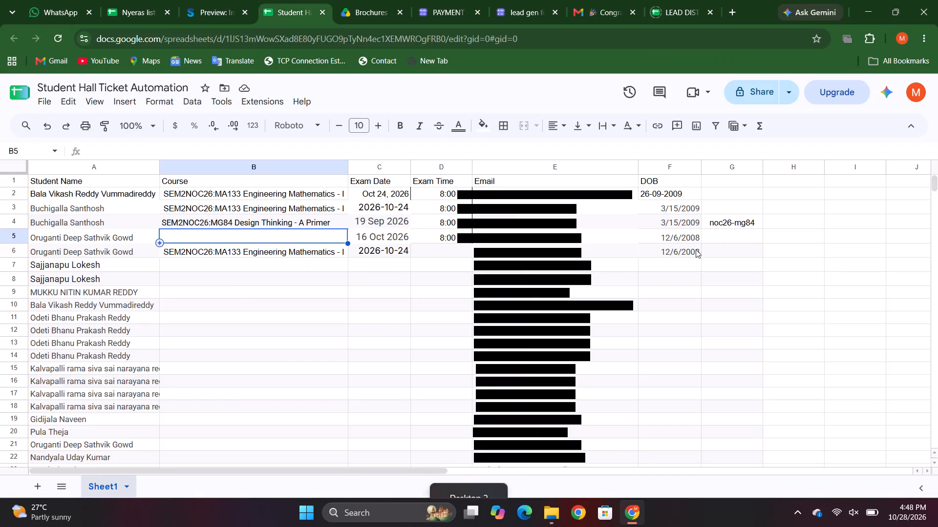
{"action": "left_click", "coordinate": [744, 233]}
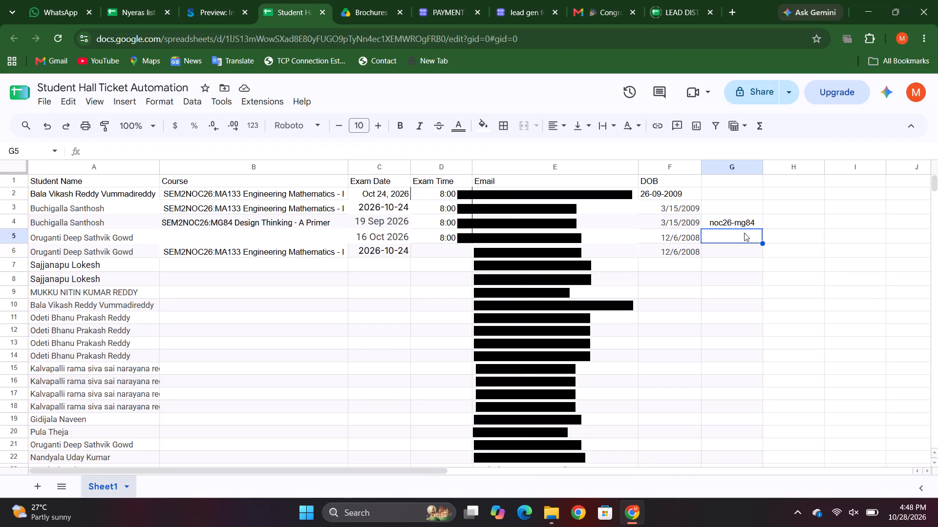
{"action": "key", "text": "ctrl+v"}
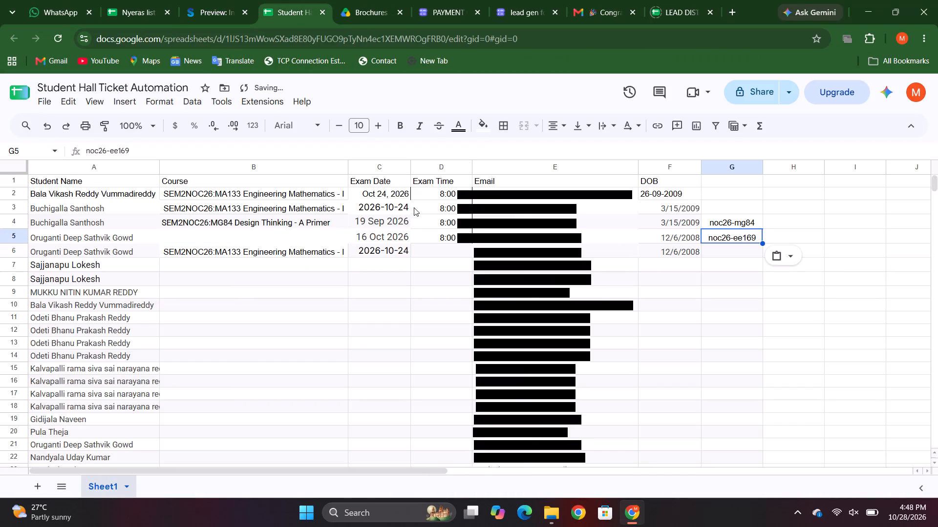
Enter "SEM2NOC26:EE169 Introduction to Photonics" as the course in B5, copying the course name from the July - Dec 2026 course list.
{"action": "left_click", "coordinate": [259, 236]}
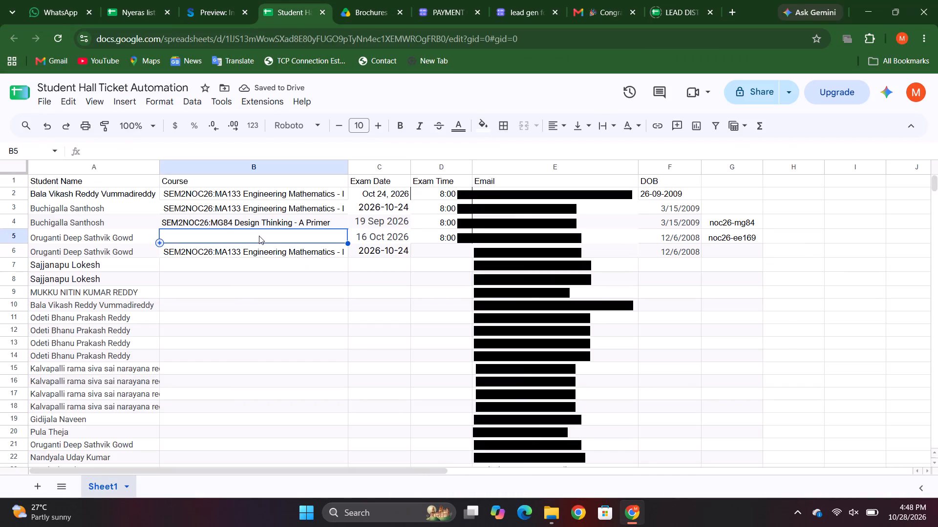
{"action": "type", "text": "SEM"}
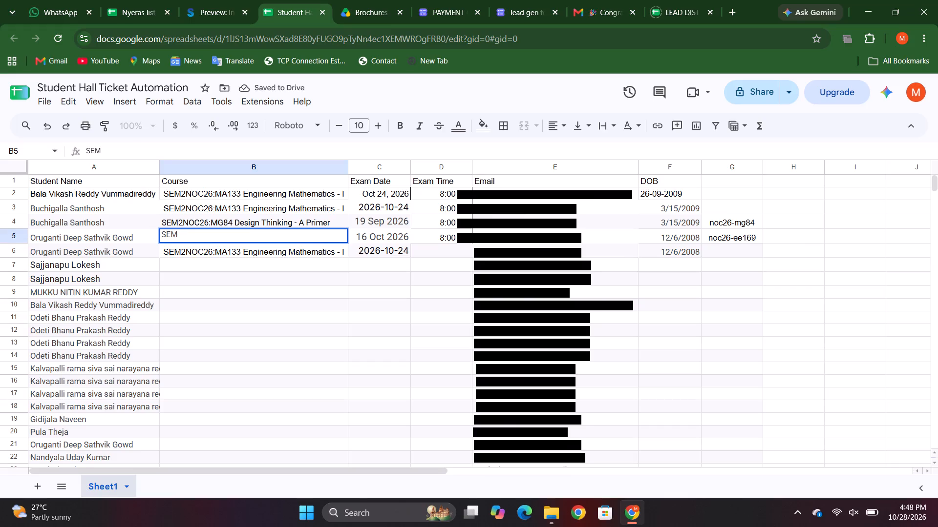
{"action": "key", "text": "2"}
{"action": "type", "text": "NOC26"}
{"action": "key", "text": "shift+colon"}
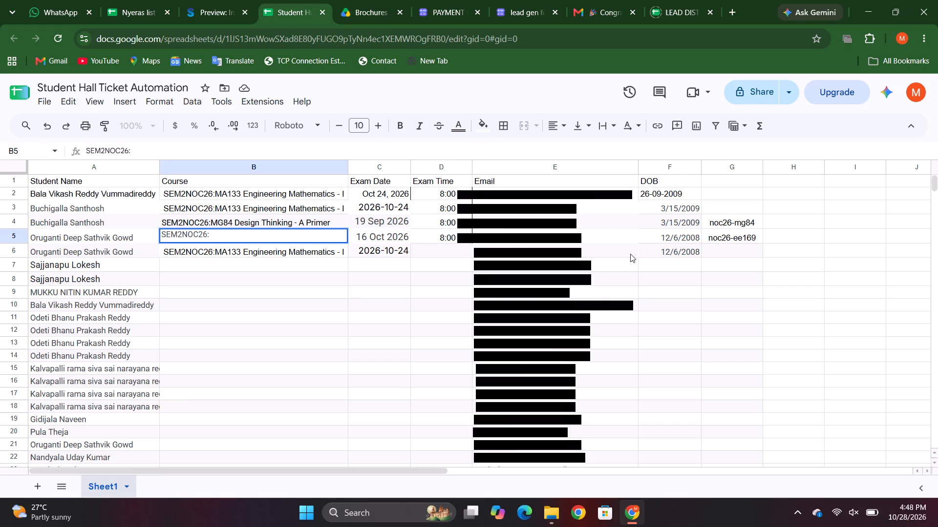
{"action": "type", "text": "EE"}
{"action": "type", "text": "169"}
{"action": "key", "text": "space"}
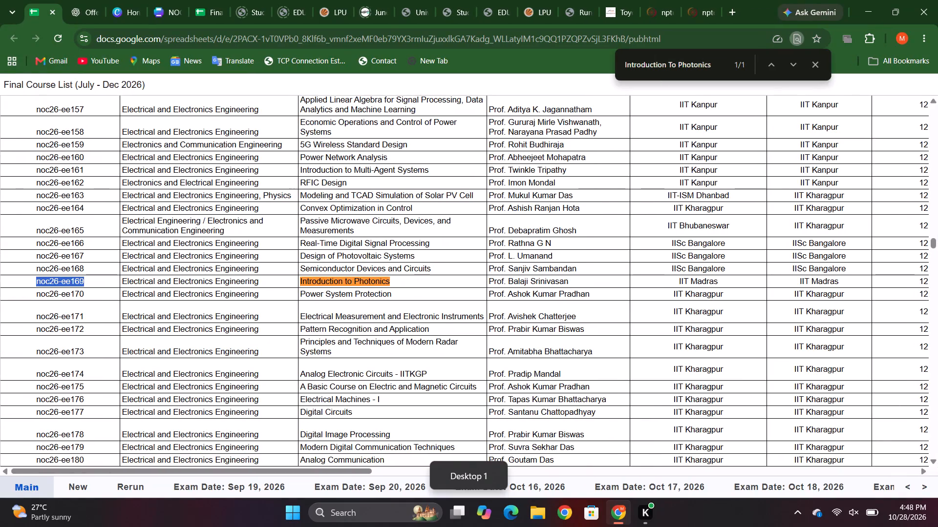
{"action": "left_click_drag", "start_coordinate": [391, 283], "coordinate": [300, 286]}
{"action": "key", "text": "ctrl+c"}
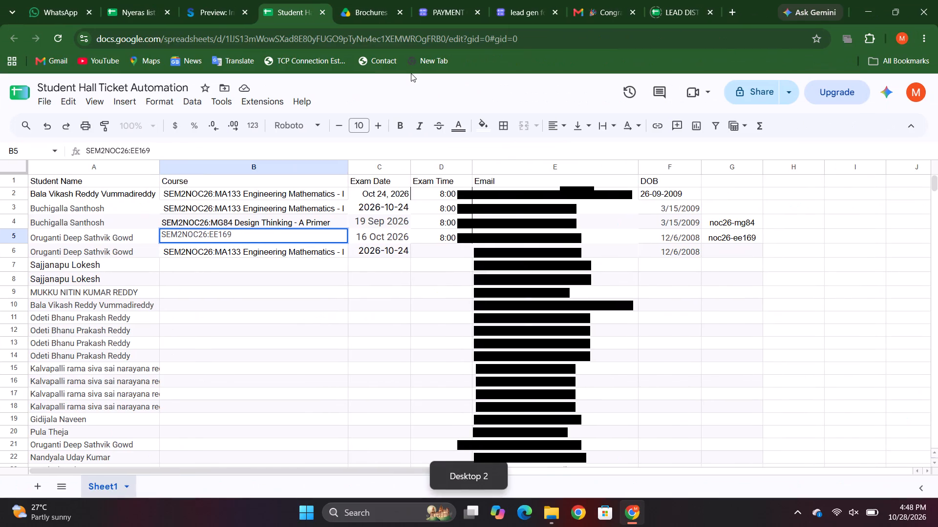
{"action": "key", "text": "ctrl+v"}
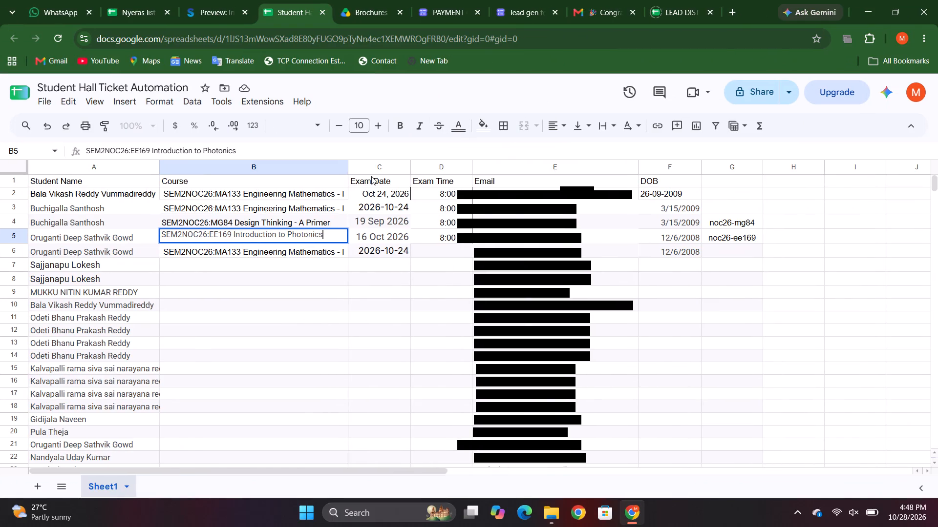
Set the text colour of the whole course entry in B5 to black.
{"action": "key", "text": "ctrl+a"}
{"action": "left_click", "coordinate": [455, 128]}
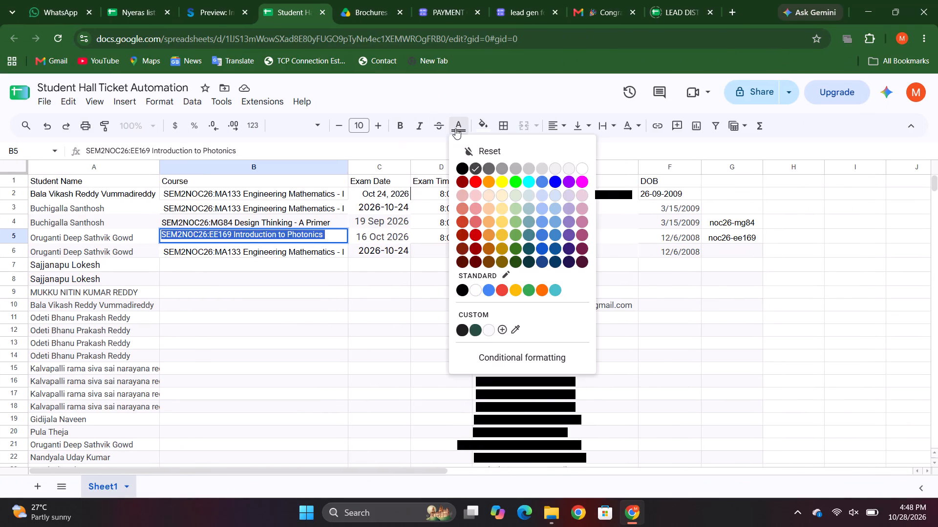
{"action": "left_click", "coordinate": [465, 164]}
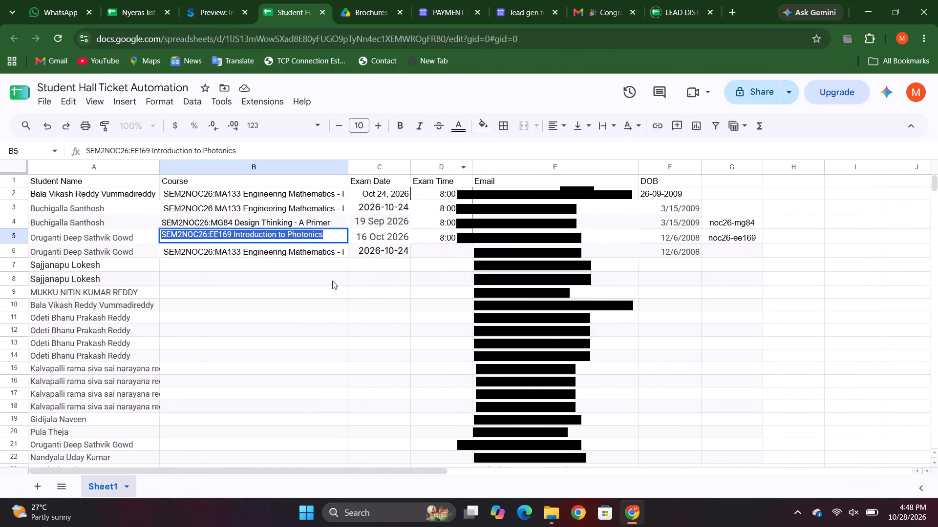
{"action": "left_click", "coordinate": [310, 264]}
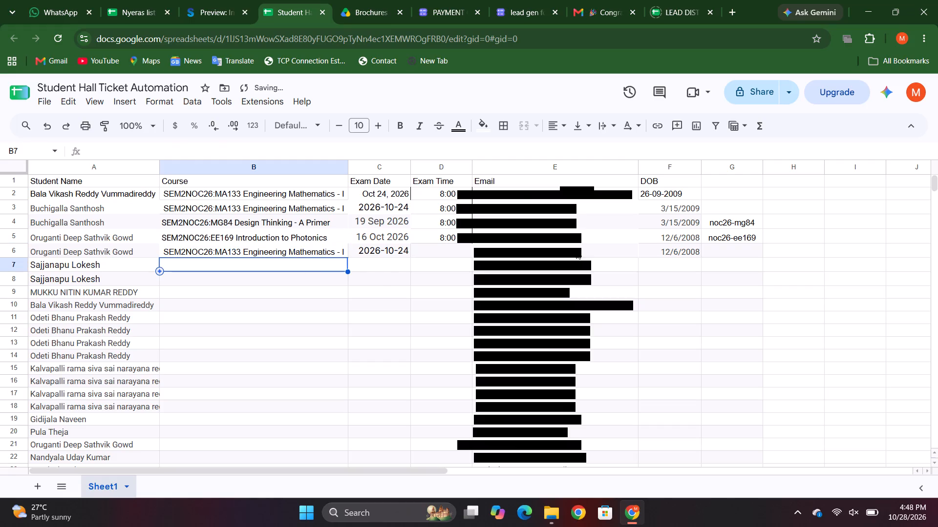
Close the Introduction To Photonics preview and examine the students' subjects and exam dates on the NPTEL sheet of the Nyeras list.
{"action": "left_click", "coordinate": [243, 281]}
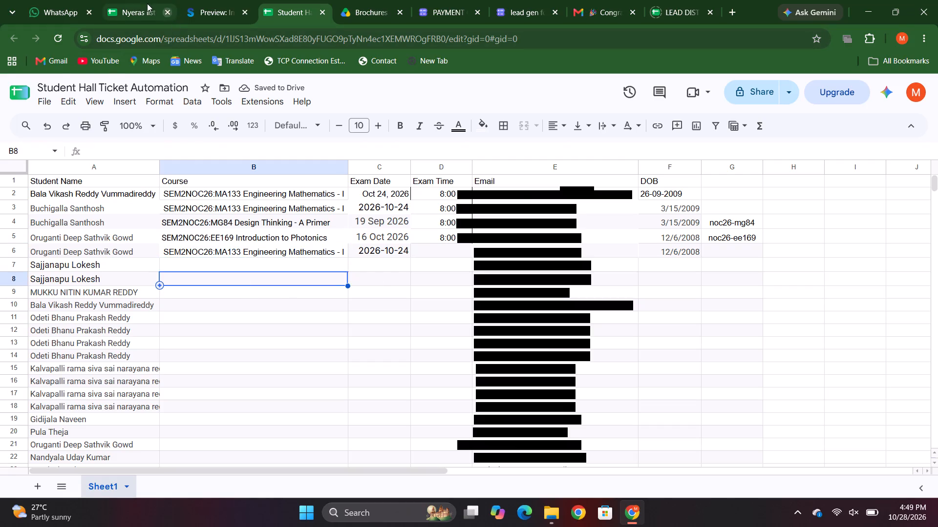
{"action": "left_click", "coordinate": [147, 3]}
{"action": "left_click", "coordinate": [247, 13]}
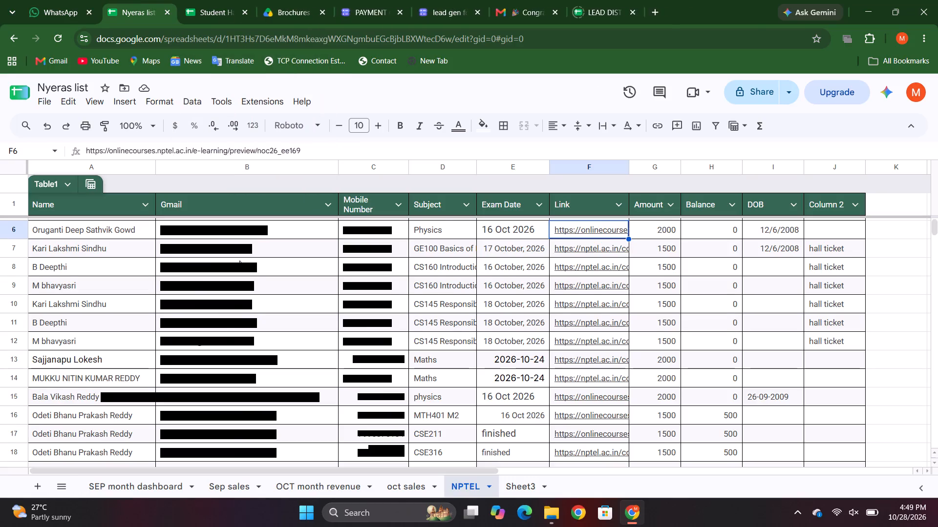
{"action": "scroll", "coordinate": [226, 334], "scroll_direction": "up", "scroll_amount": 6}
{"action": "scroll", "coordinate": [226, 334], "scroll_direction": "down", "scroll_amount": 1}
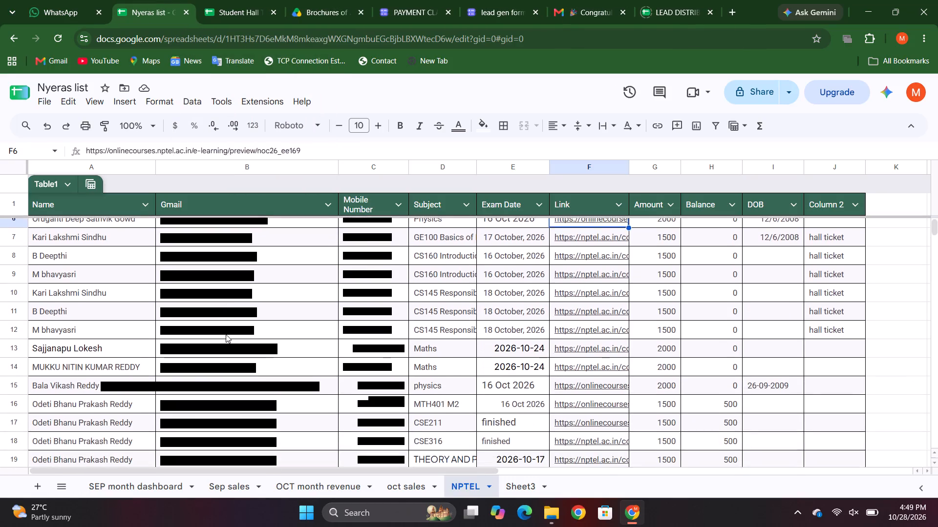
{"action": "scroll", "coordinate": [226, 334], "scroll_direction": "down", "scroll_amount": 1}
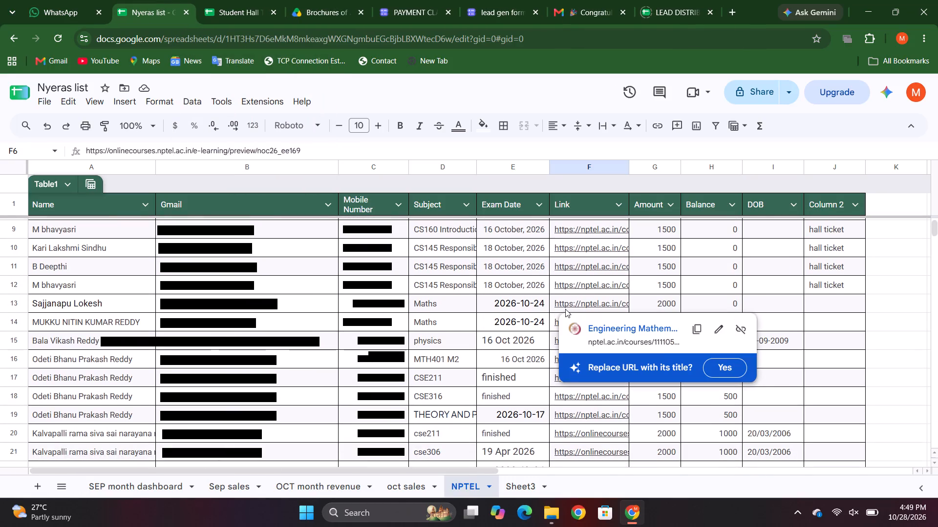
In Student Hall Ticket Automation, copy the course "SEM2NOC26:MA133 Engineering Mathematics - I" and exam date 2026-10-24 from row 6 into B8 and C8.
{"action": "left_click", "coordinate": [248, 0]}
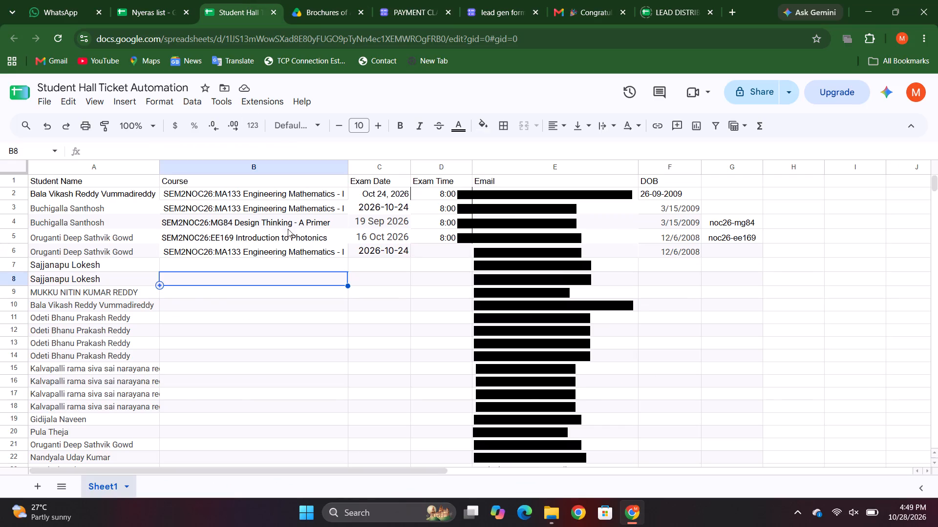
{"action": "left_click", "coordinate": [290, 248]}
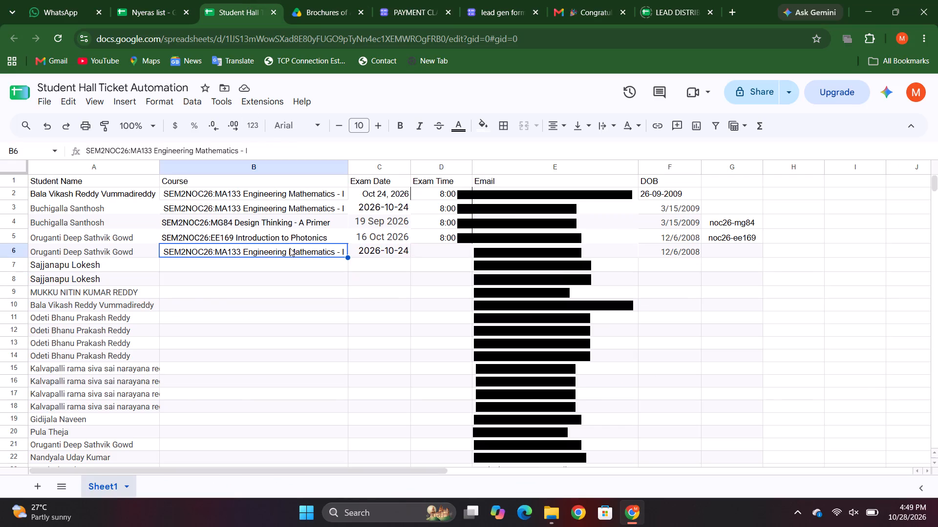
{"action": "key", "text": "ctrl+c"}
{"action": "left_click", "coordinate": [286, 276]}
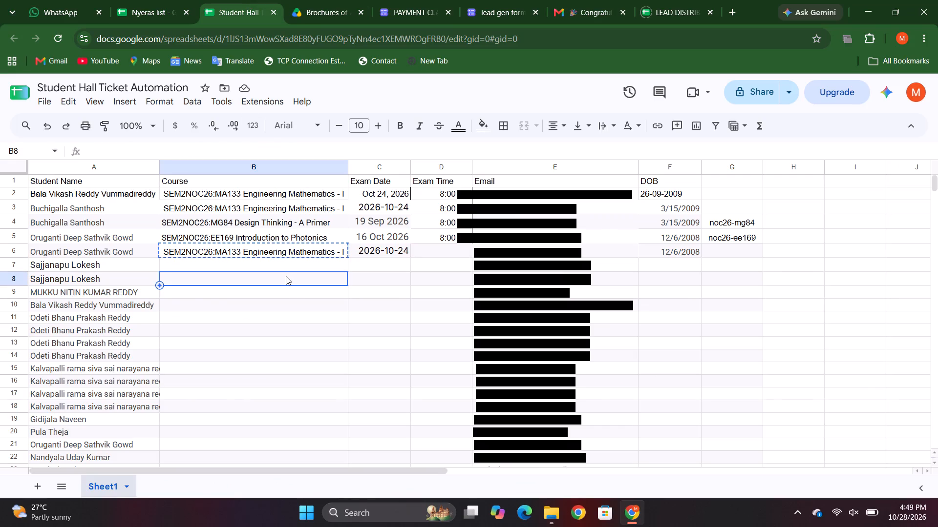
{"action": "key", "text": "ctrl+v"}
{"action": "left_click", "coordinate": [378, 245]}
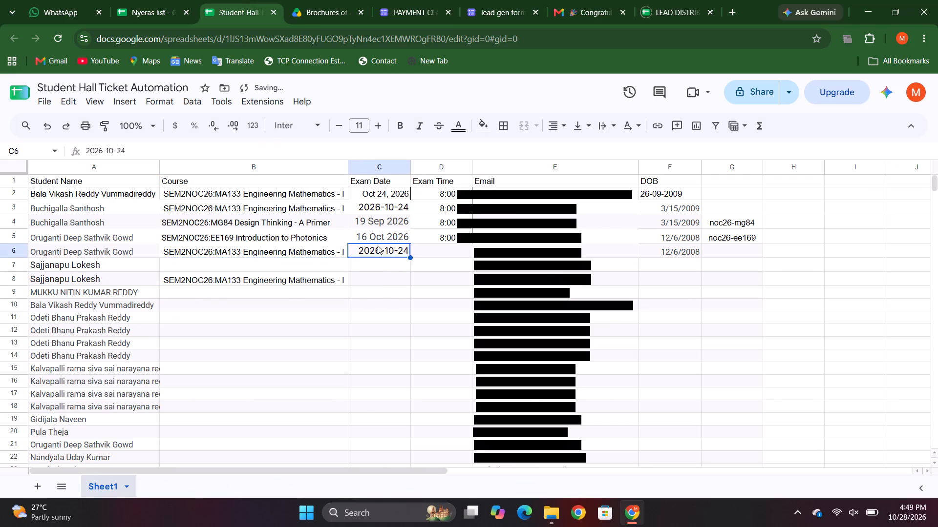
{"action": "key", "text": "ctrl+c"}
{"action": "left_click", "coordinate": [378, 276]}
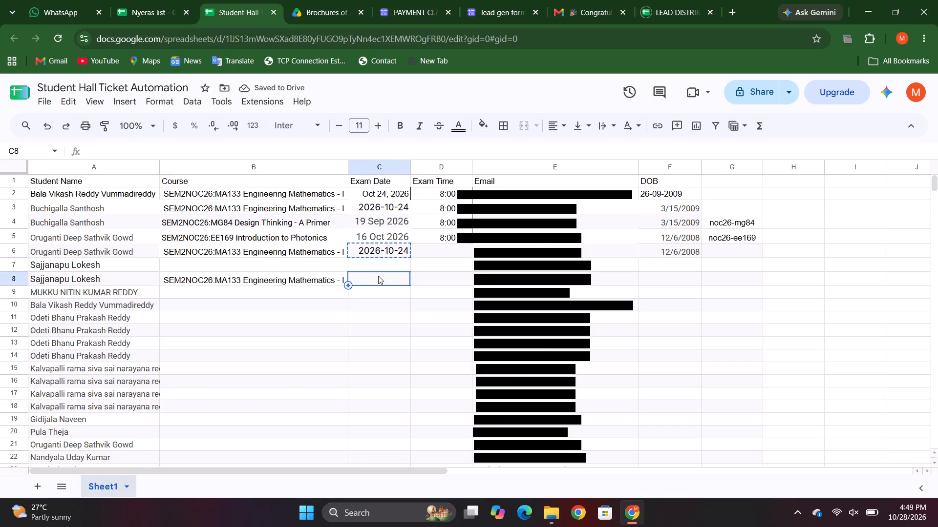
{"action": "key", "text": "ctrl+v"}
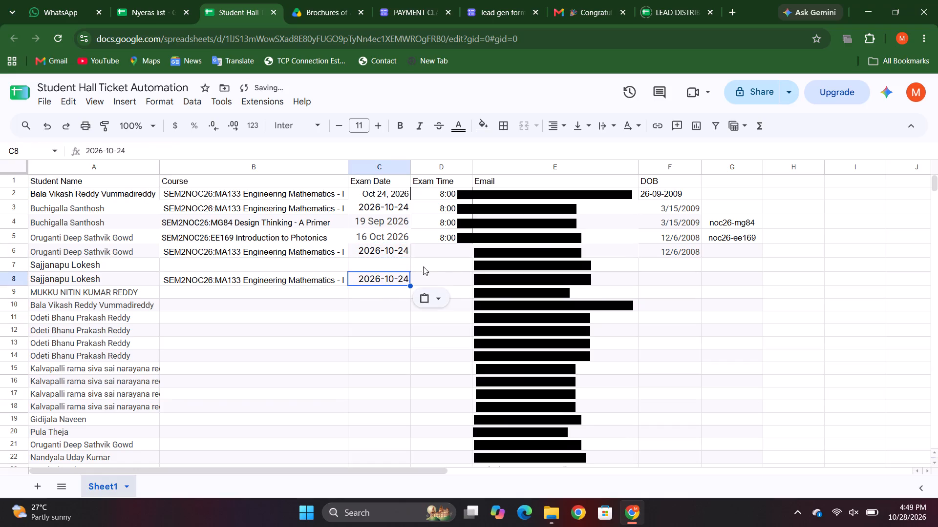
Check the Nyeras list for the row 9 student, and fill C9 with 2026-10-24 and B9 with "SEM2NOC26:MA133 Engineering Mathematics - I".
{"action": "left_click", "coordinate": [250, 295]}
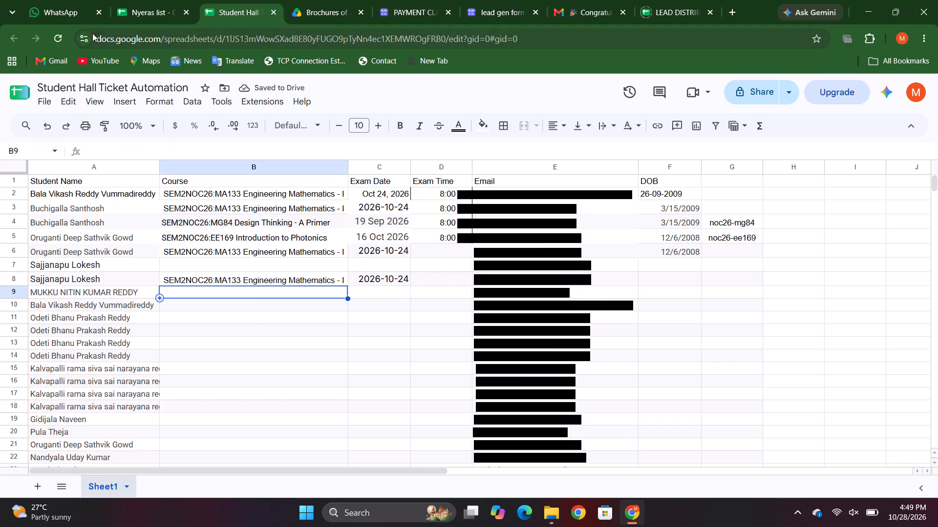
{"action": "left_click", "coordinate": [138, 13]}
{"action": "scroll", "coordinate": [131, 338], "scroll_direction": "down", "scroll_amount": 4}
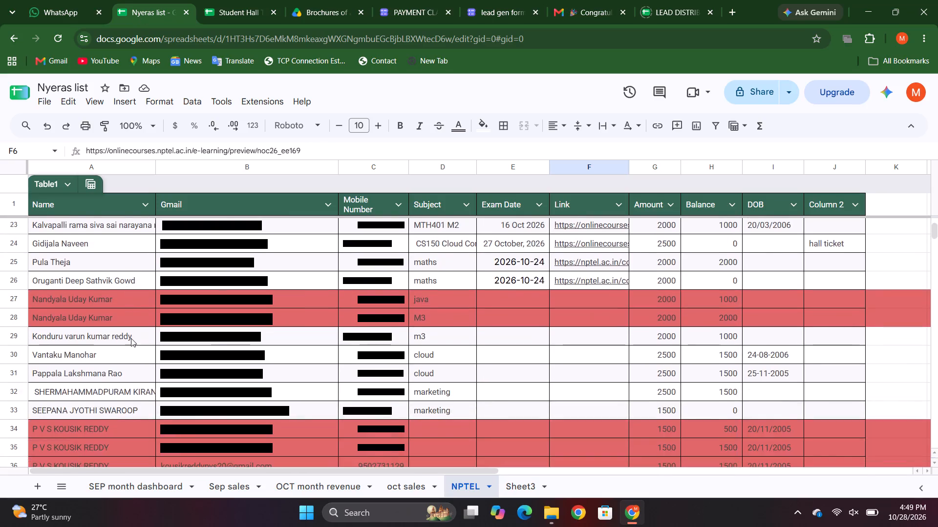
{"action": "scroll", "coordinate": [131, 338], "scroll_direction": "up", "scroll_amount": 3}
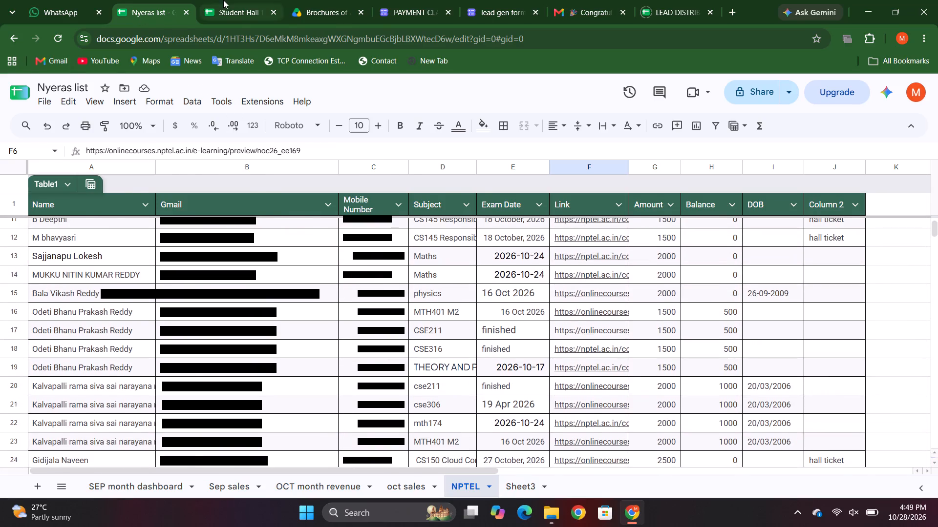
{"action": "left_click", "coordinate": [223, 0]}
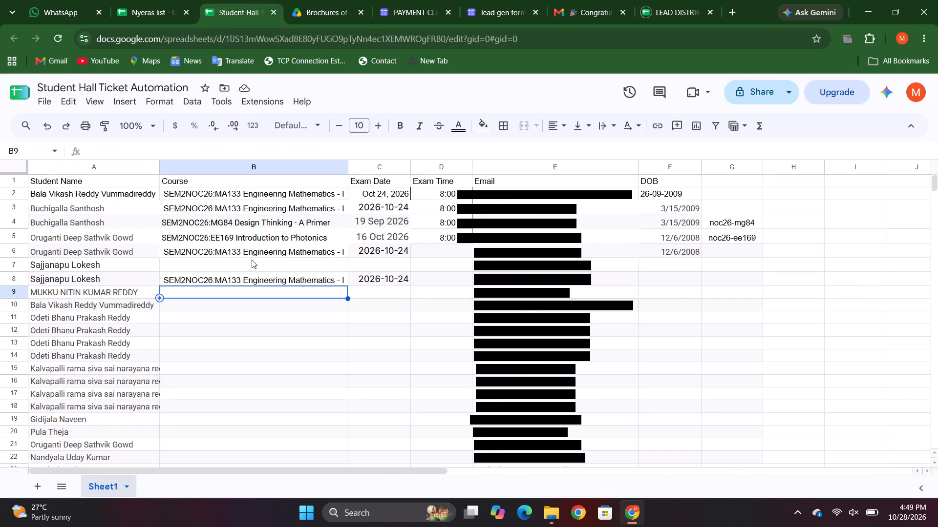
{"action": "left_click", "coordinate": [370, 294]}
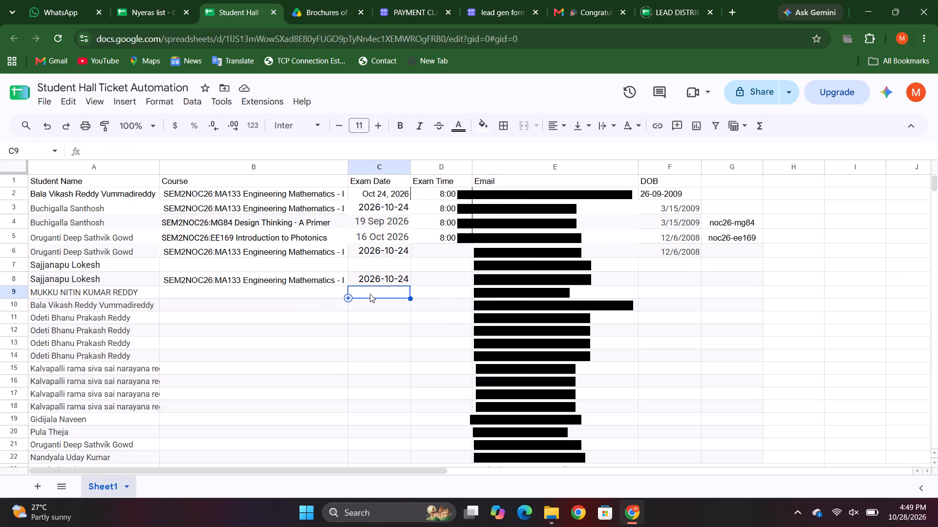
{"action": "key", "text": "ctrl+v"}
{"action": "left_click", "coordinate": [318, 290]}
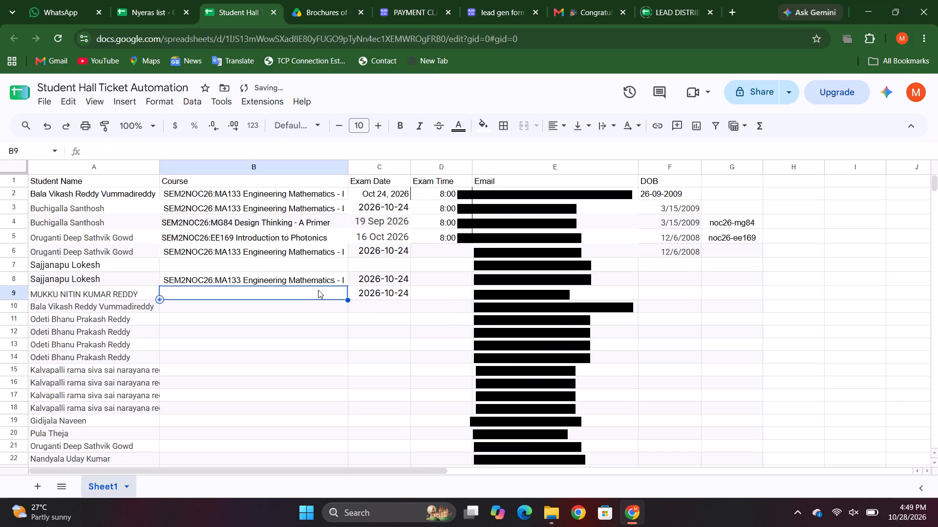
{"action": "key", "text": "super+v"}
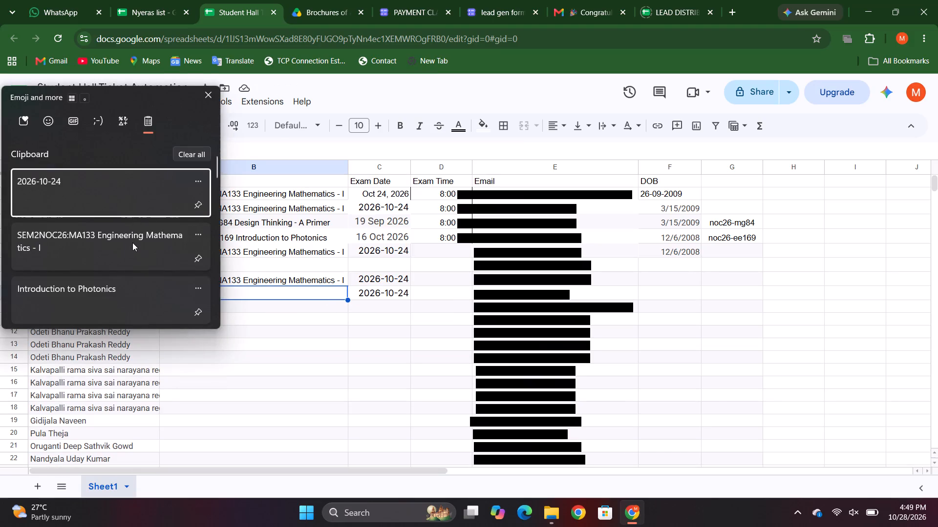
{"action": "left_click", "coordinate": [132, 243]}
{"action": "key", "text": "ctrl+v"}
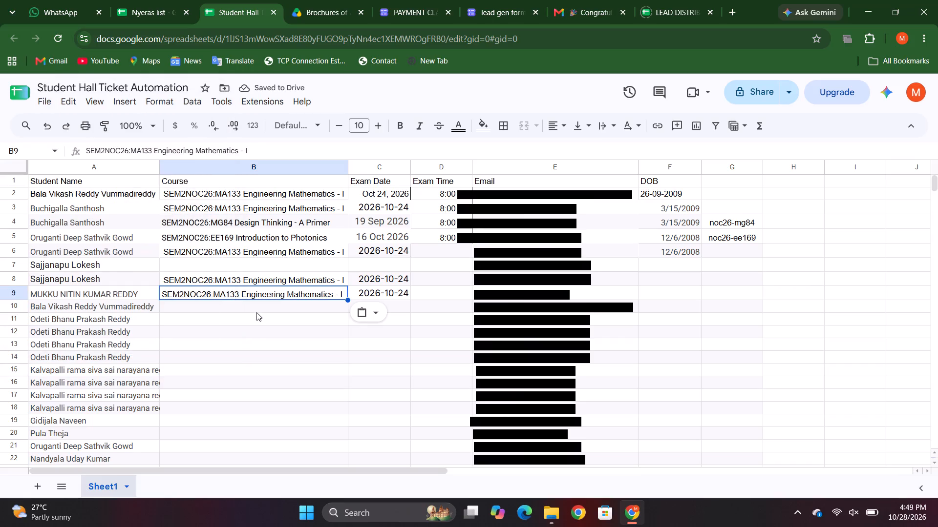
Check the Nyeras list for the row 10 student, and fill B10 with "SEM2NOC26:EE169 Introduction to Photonics" and C10 with 16 Oct 2026.
{"action": "left_click", "coordinate": [256, 312]}
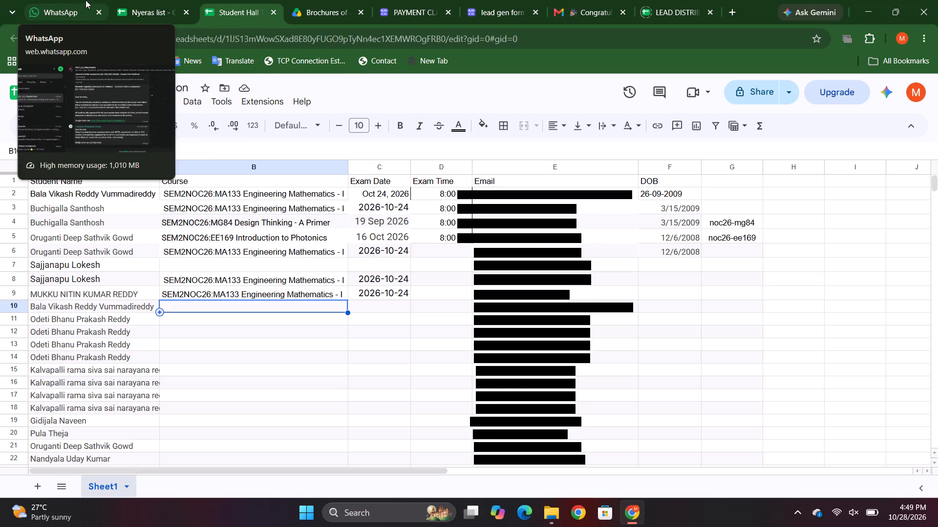
{"action": "left_click", "coordinate": [123, 0]}
{"action": "scroll", "coordinate": [143, 267], "scroll_direction": "down", "scroll_amount": 1}
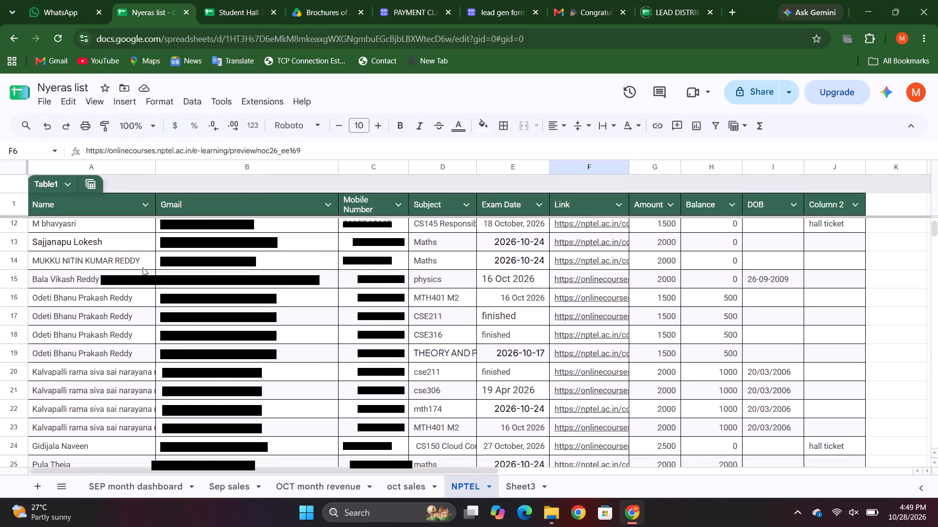
{"action": "scroll", "coordinate": [143, 267], "scroll_direction": "down", "scroll_amount": 1}
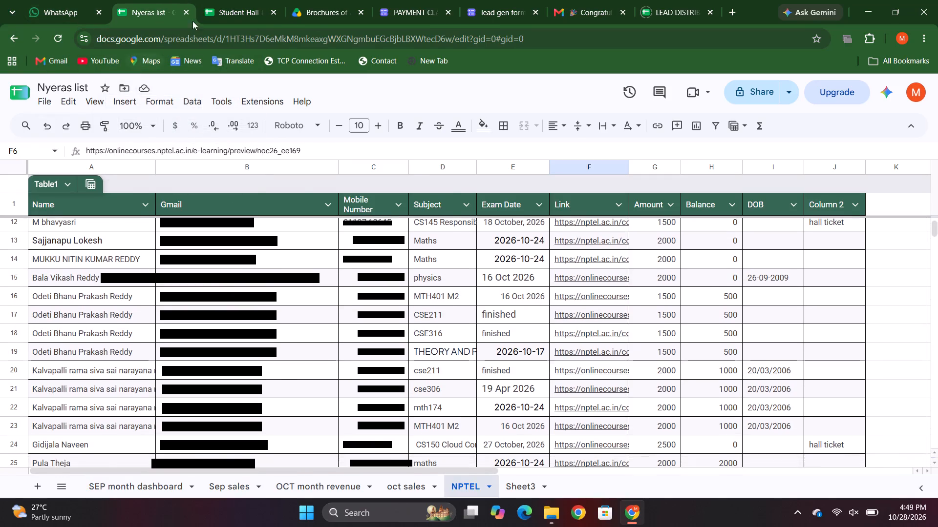
{"action": "left_click", "coordinate": [226, 0]}
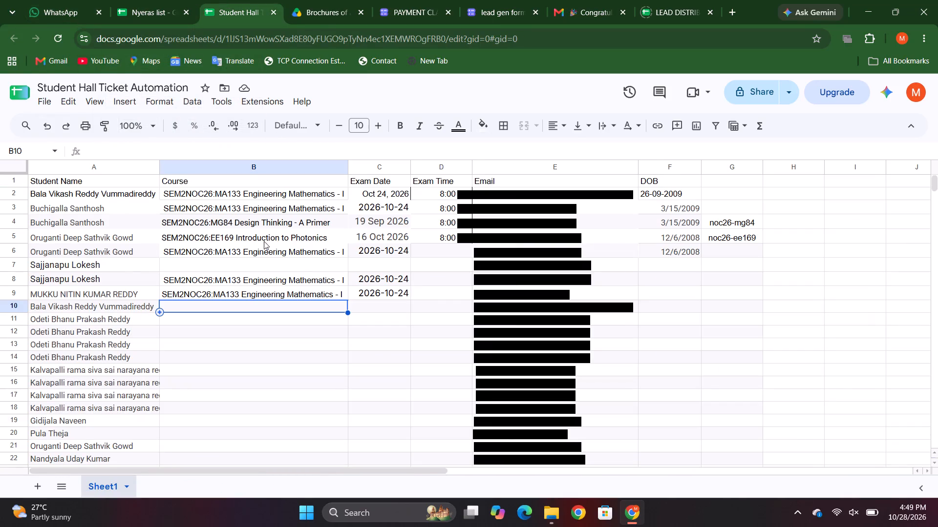
{"action": "left_click", "coordinate": [263, 241]}
{"action": "key", "text": "ctrl+c"}
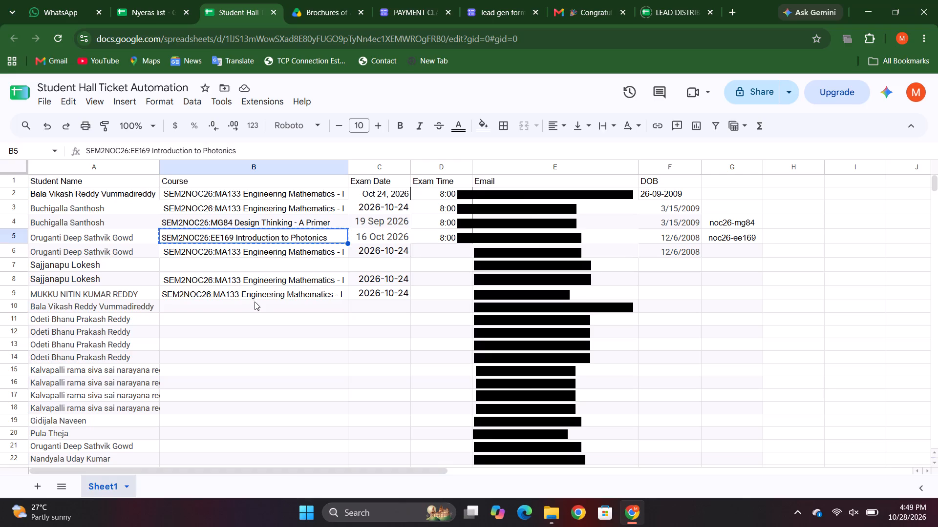
{"action": "left_click", "coordinate": [256, 304]}
{"action": "key", "text": "ctrl+v"}
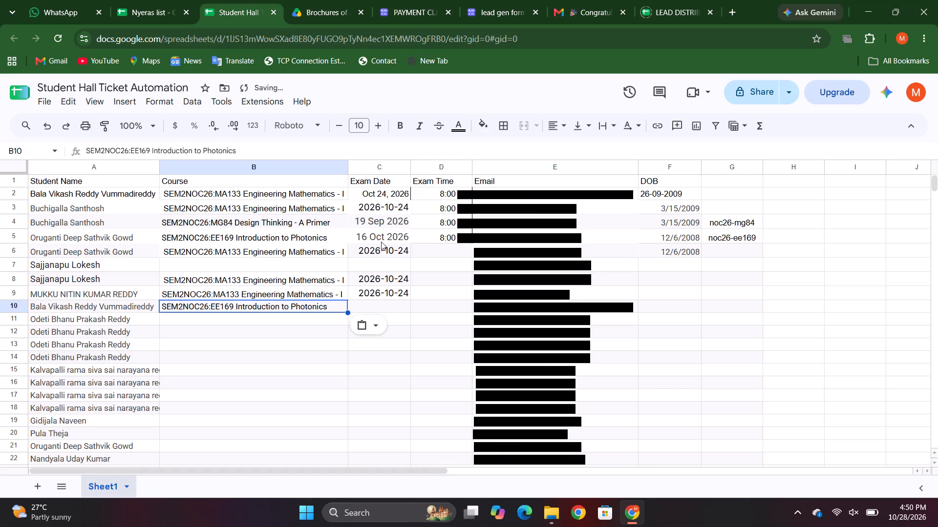
{"action": "left_click", "coordinate": [381, 239]}
{"action": "key", "text": "ctrl+c"}
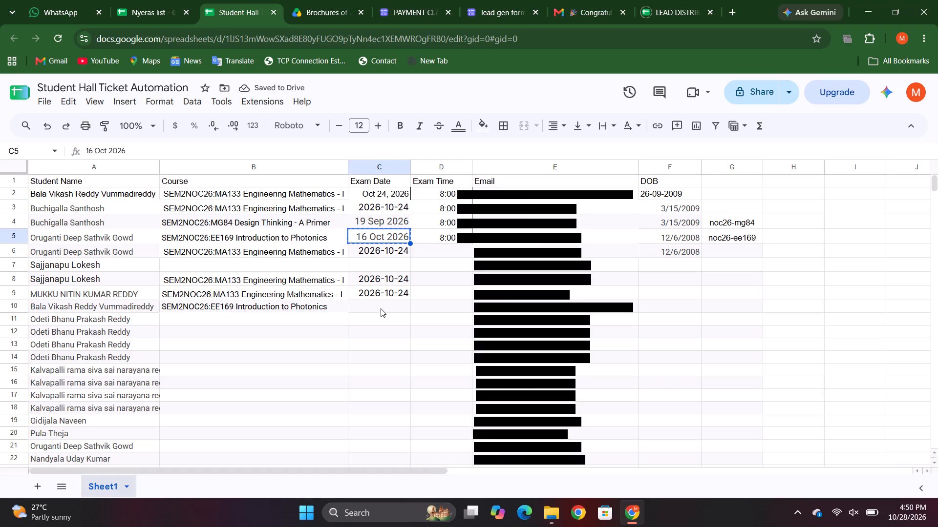
{"action": "left_click", "coordinate": [381, 310]}
{"action": "key", "text": "ctrl+v"}
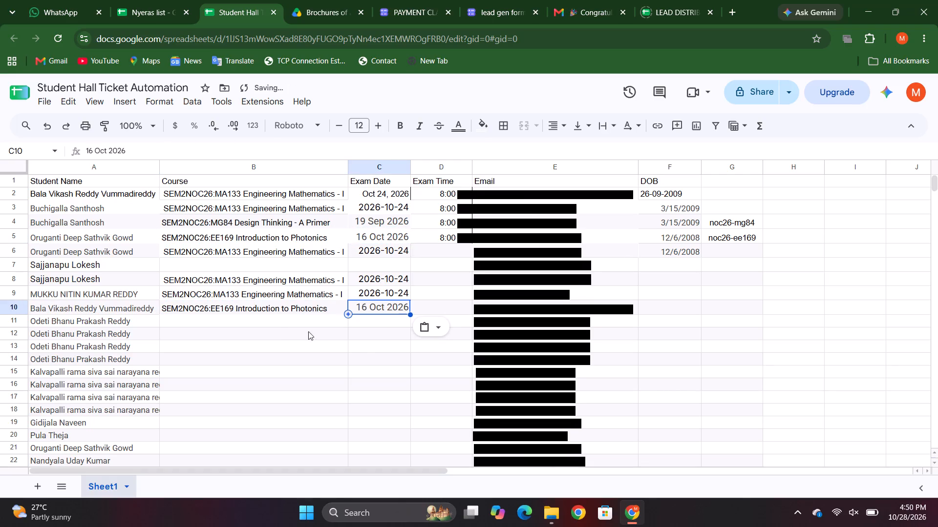
Open the course link for the row 11 student's MTH401 M2 subject from the Nyeras list and examine the course summary for its exam date.
{"action": "left_click", "coordinate": [284, 322]}
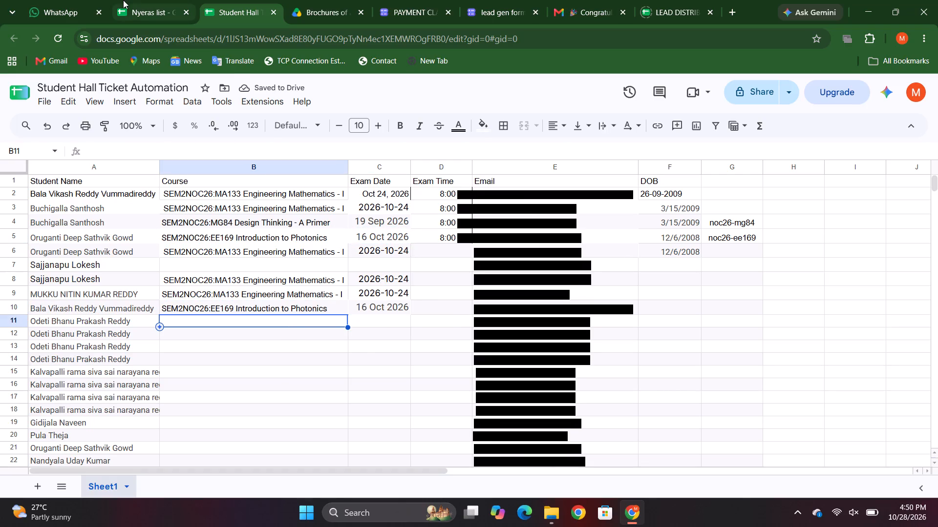
{"action": "left_click", "coordinate": [124, 0]}
{"action": "left_click", "coordinate": [237, 0]}
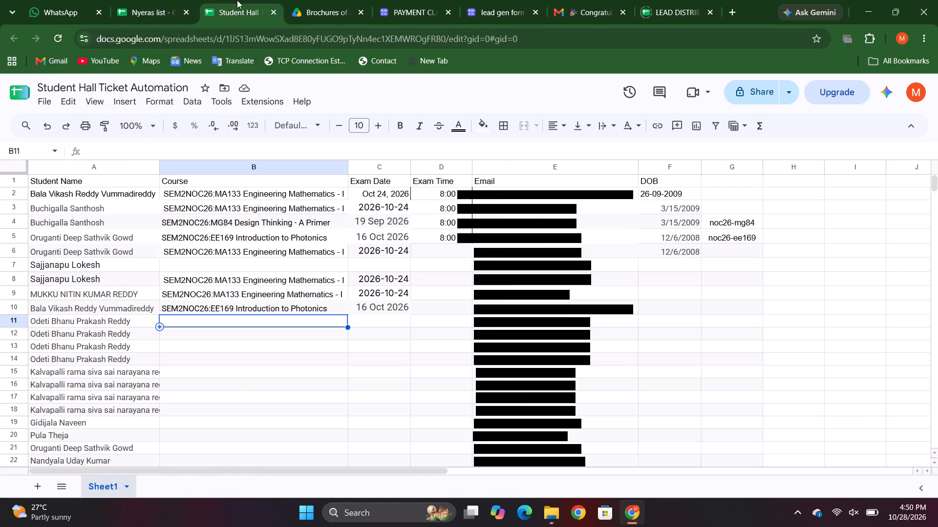
{"action": "left_click", "coordinate": [156, 0]}
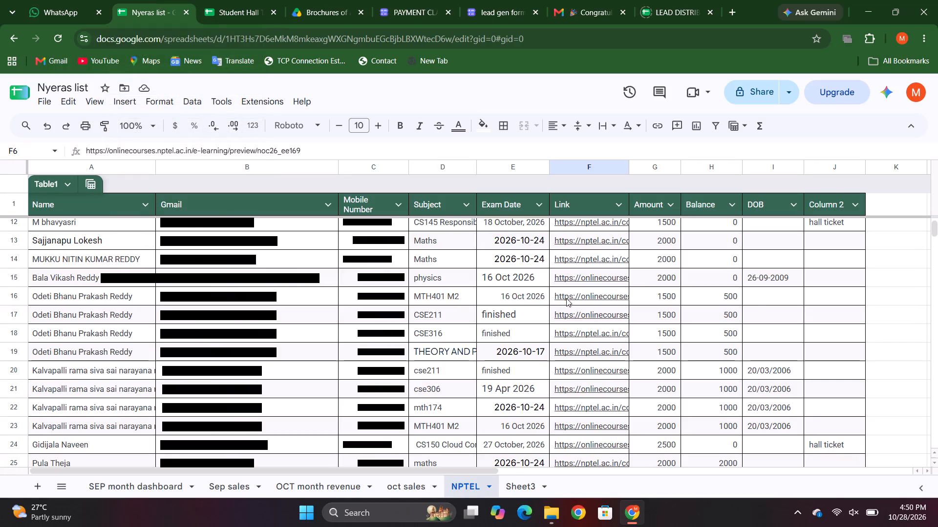
{"action": "left_click", "coordinate": [608, 320]}
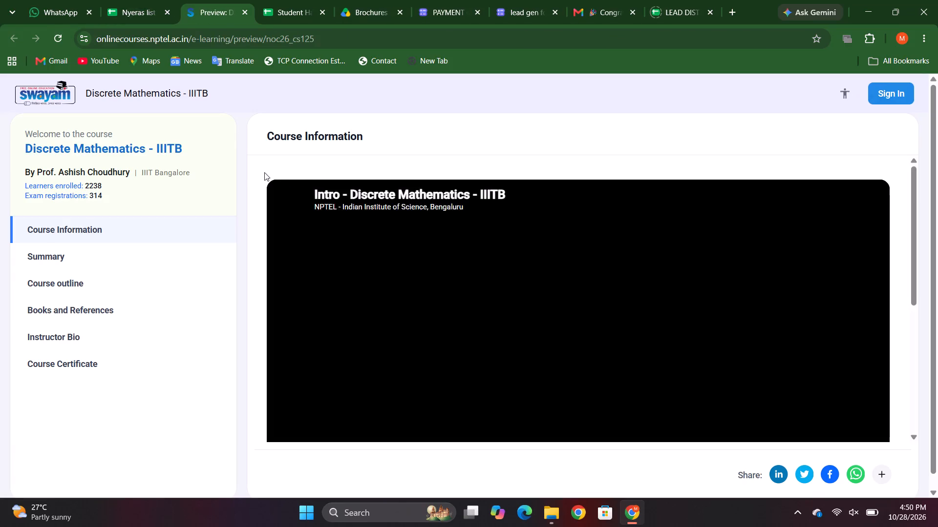
{"action": "left_click", "coordinate": [114, 251]}
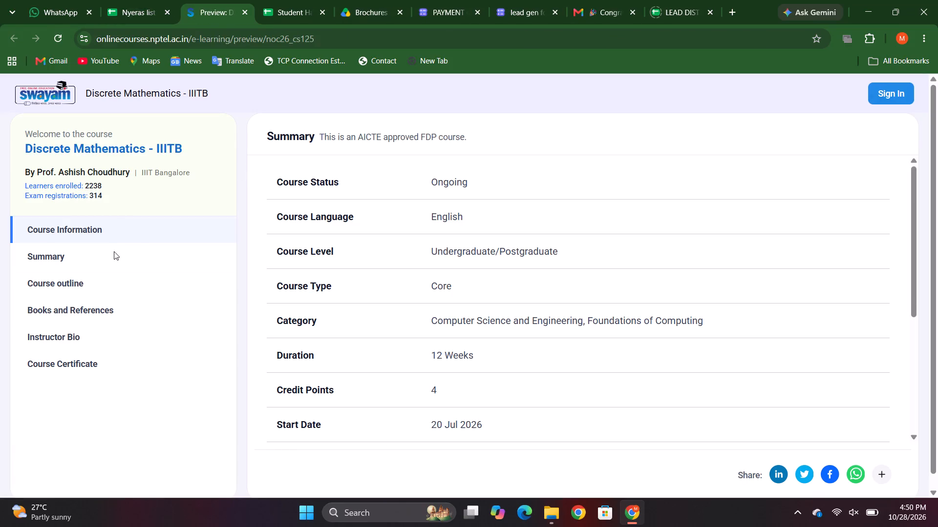
{"action": "scroll", "coordinate": [318, 340], "scroll_direction": "down", "scroll_amount": 6}
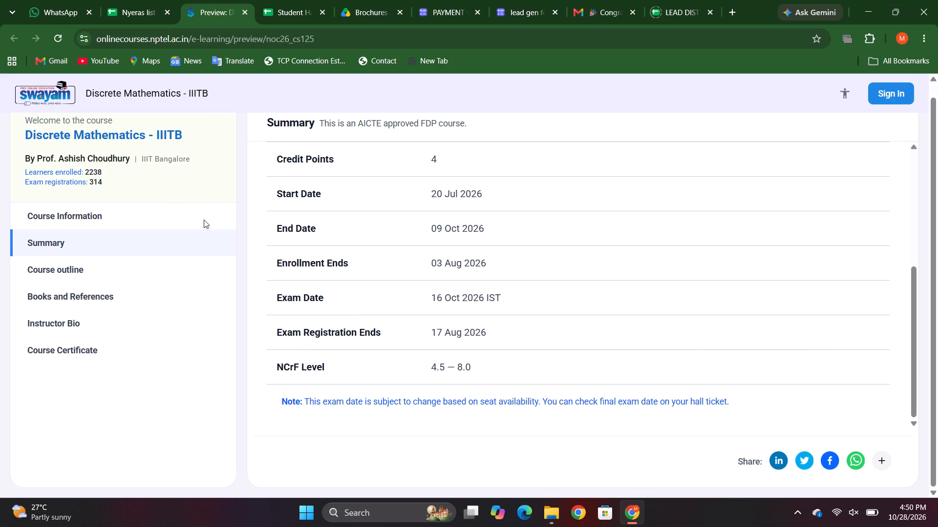
Copy the title "Discrete Mathematics" from the course preview and search the Final Course List (July - Dec 2026) for it.
{"action": "left_click_drag", "start_coordinate": [144, 135], "coordinate": [32, 145]}
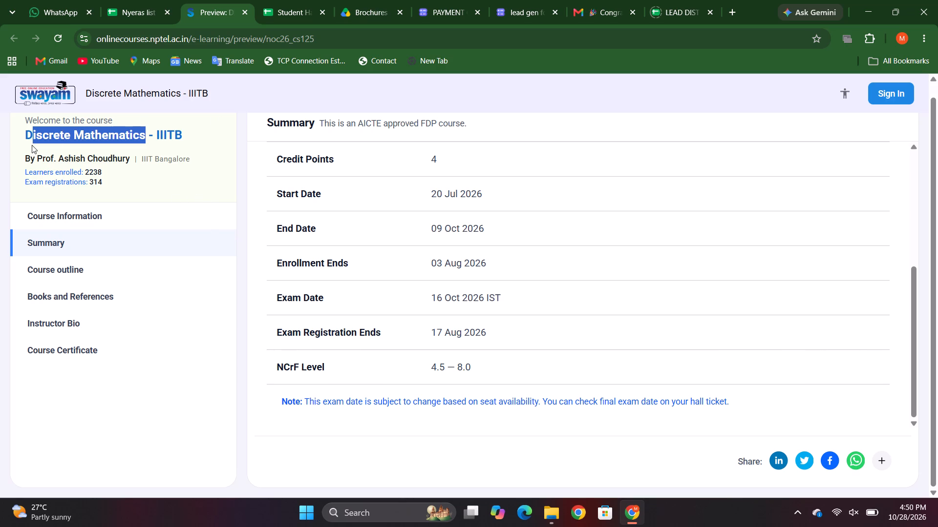
{"action": "left_click_drag", "start_coordinate": [32, 145], "coordinate": [21, 145]}
{"action": "key", "text": "ctrl+c"}
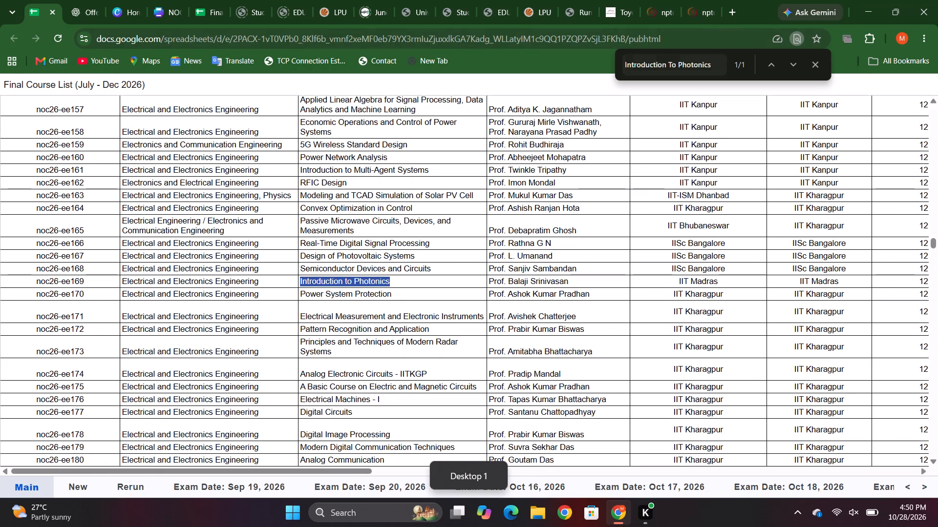
{"action": "left_click", "coordinate": [717, 61]}
{"action": "left_click", "coordinate": [717, 61], "text": "ctrl"}
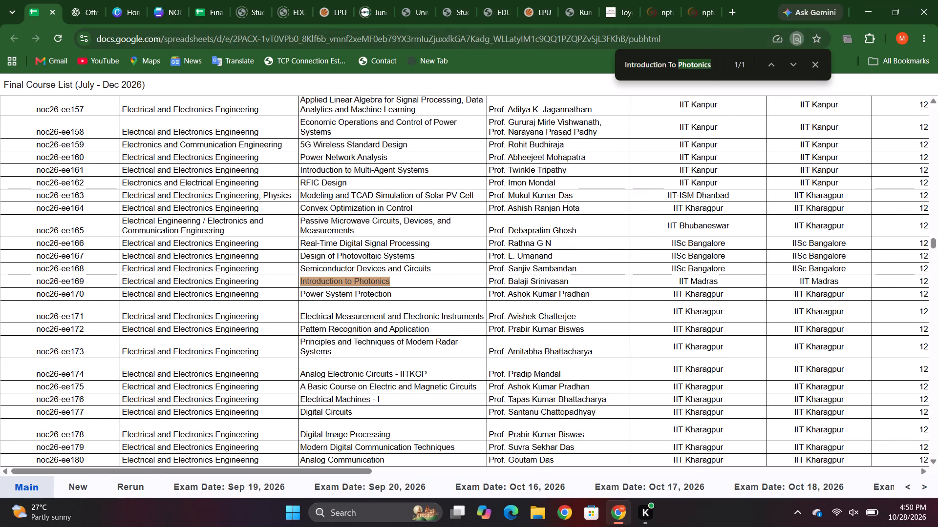
{"action": "key", "text": "ctrl+a"}
{"action": "key", "text": "ctrl+v"}
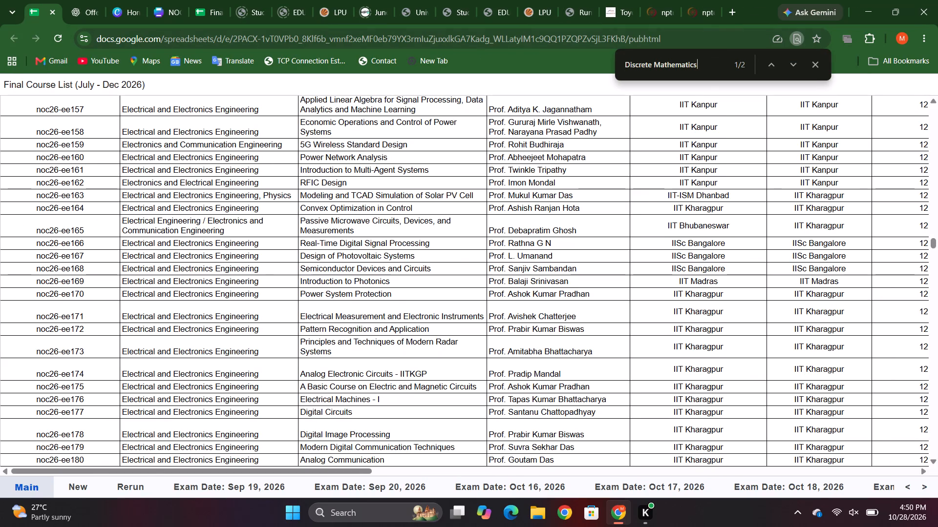
{"action": "left_click", "coordinate": [768, 69]}
{"action": "left_click", "coordinate": [768, 69]}
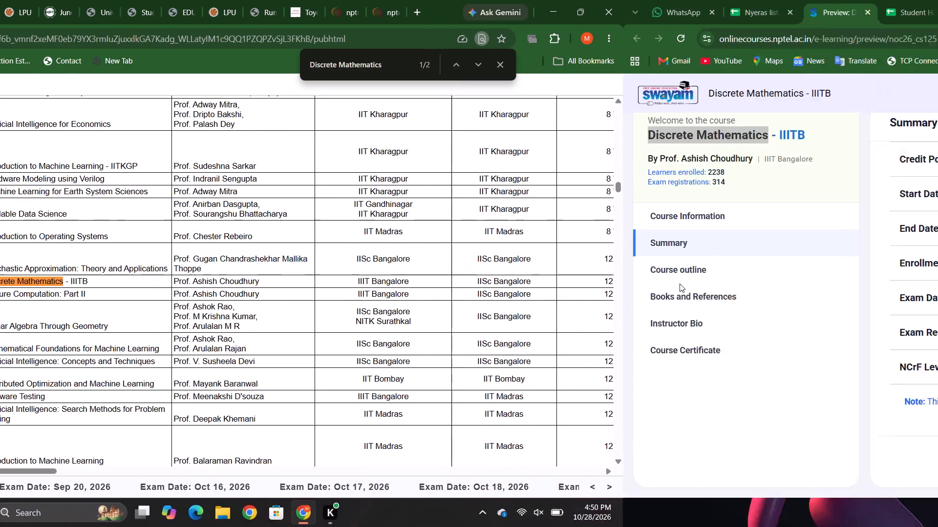
{"action": "scroll", "coordinate": [587, 269], "scroll_direction": "up", "scroll_amount": 3}
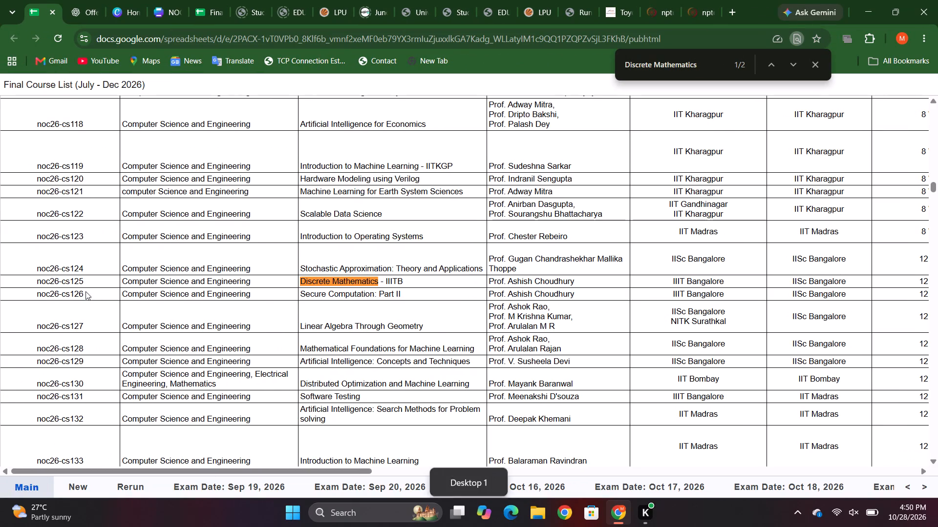
Copy the course code noc26-cs125 from the Final Course List into G11 of Student Hall Ticket Automation.
{"action": "left_click_drag", "start_coordinate": [84, 283], "coordinate": [33, 285]}
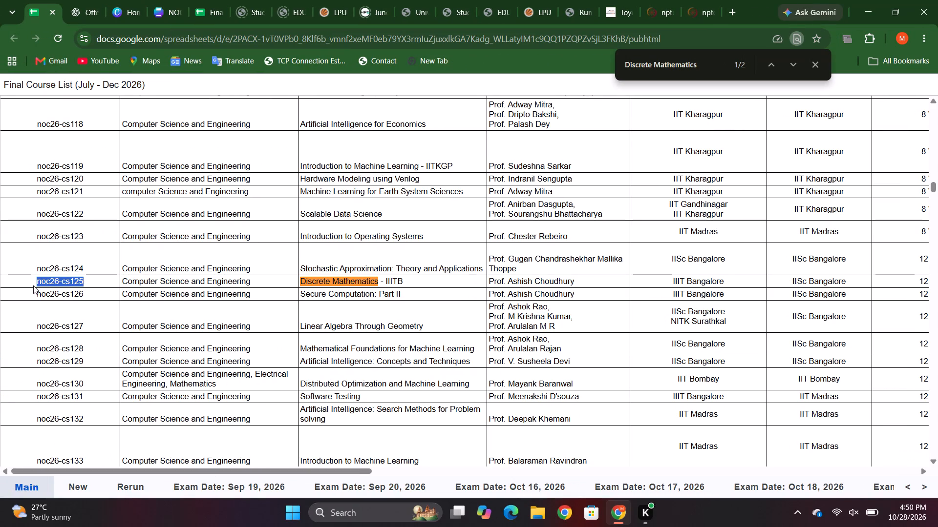
{"action": "key", "text": "ctrl+c"}
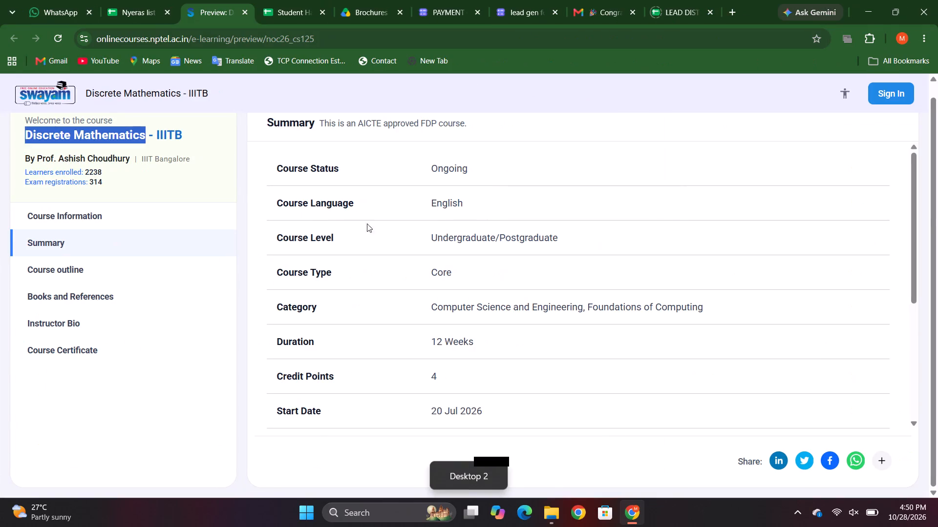
{"action": "left_click", "coordinate": [272, 0]}
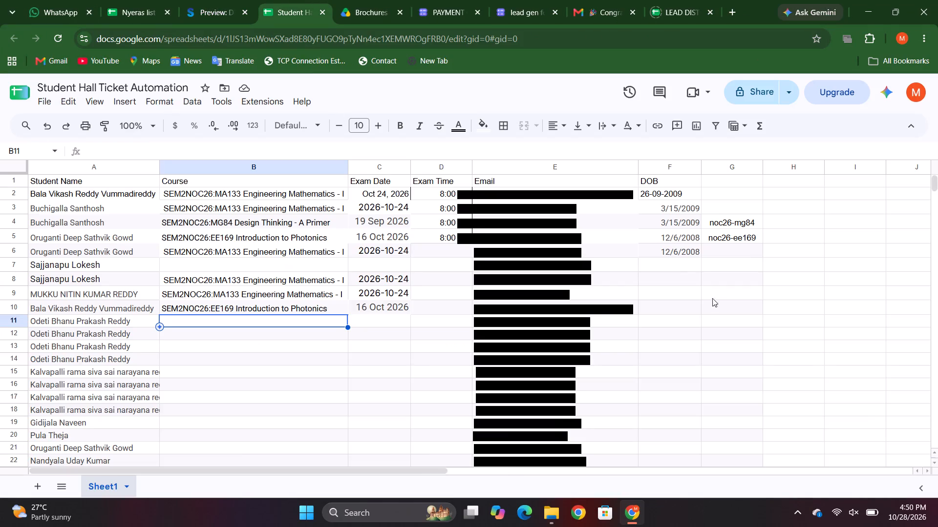
{"action": "left_click", "coordinate": [723, 322]}
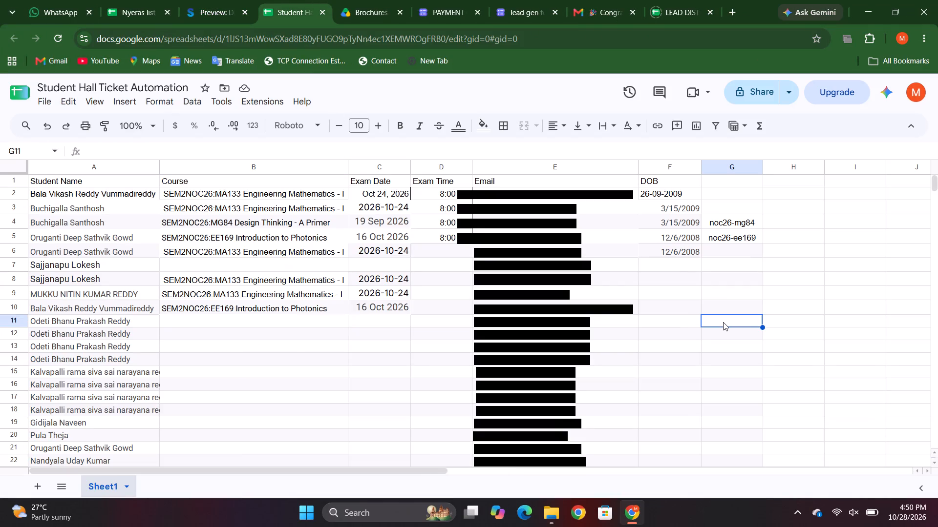
{"action": "key", "text": "ctrl+v"}
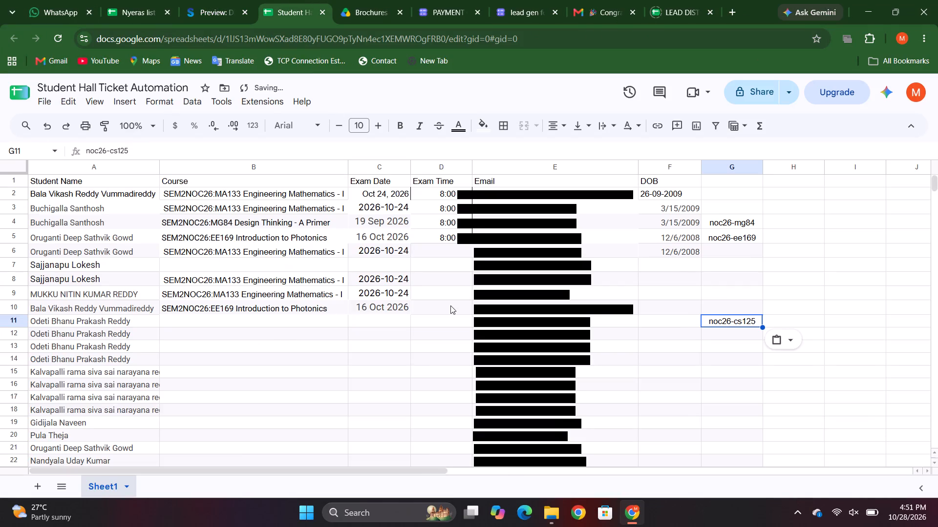
Enter "SEM2NOC26:CS125 Discrete Mathematics - IIITB" as the course in B11, copying the title from the Final Course List.
{"action": "left_click", "coordinate": [265, 322]}
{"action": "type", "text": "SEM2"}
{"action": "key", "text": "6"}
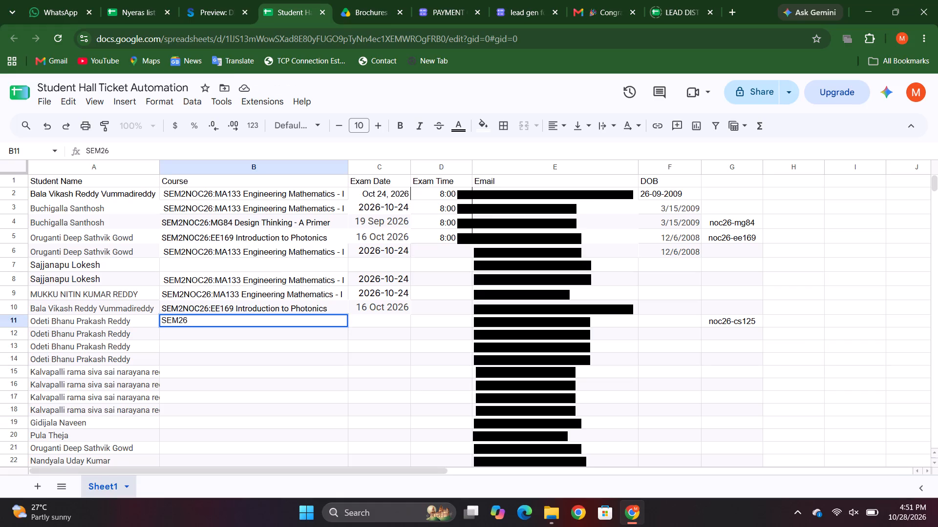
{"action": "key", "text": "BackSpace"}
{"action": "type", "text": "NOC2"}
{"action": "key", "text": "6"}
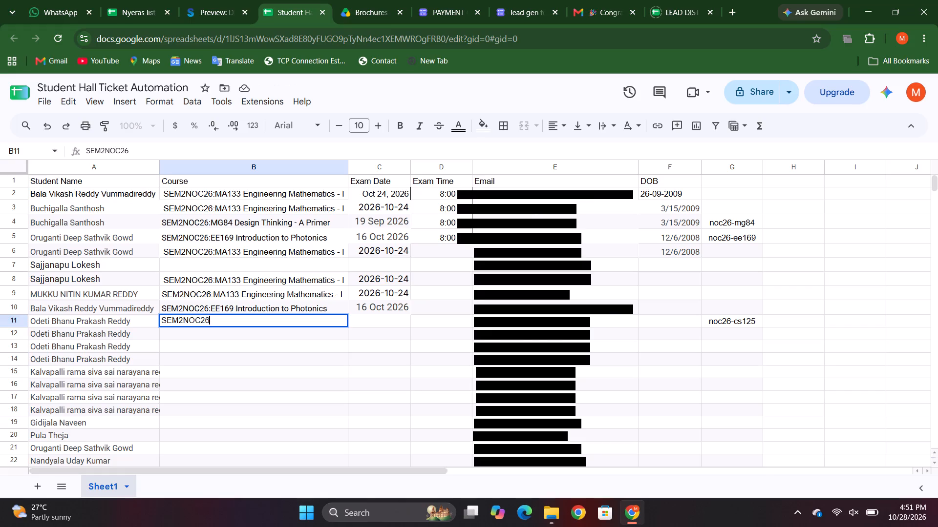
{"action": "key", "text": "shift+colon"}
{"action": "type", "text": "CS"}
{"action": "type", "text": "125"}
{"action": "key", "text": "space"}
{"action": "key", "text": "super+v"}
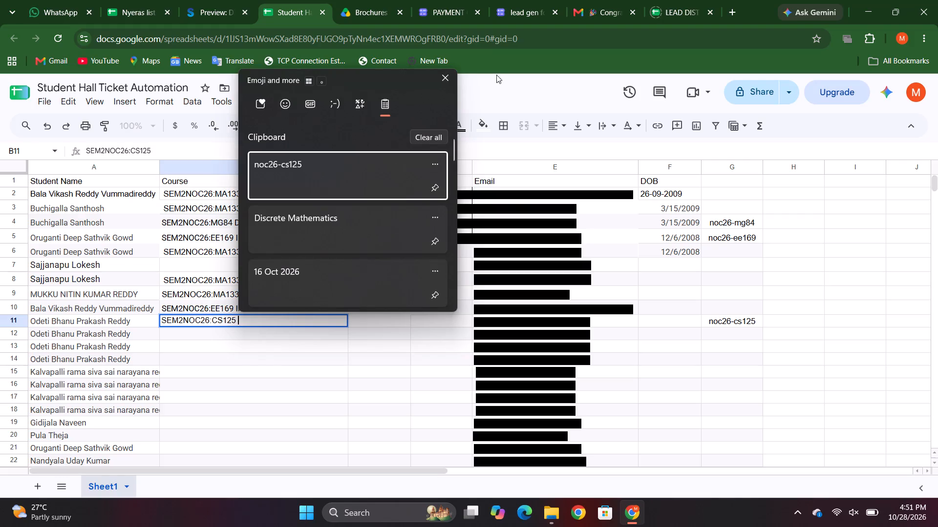
{"action": "left_click", "coordinate": [451, 84]}
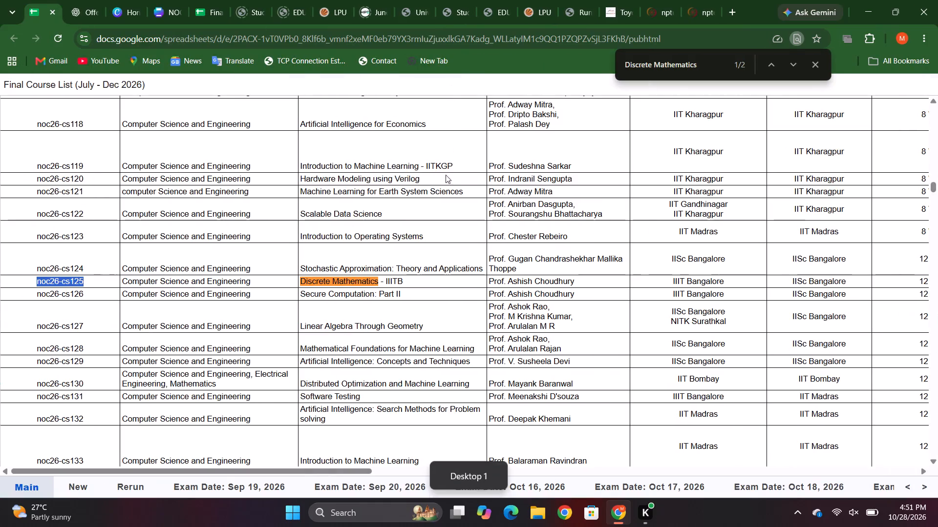
{"action": "left_click_drag", "start_coordinate": [402, 283], "coordinate": [317, 290]}
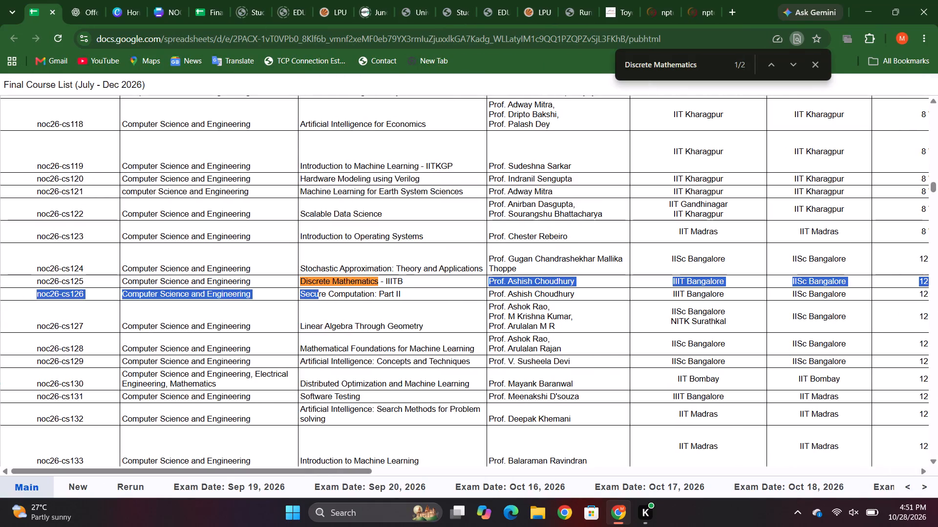
{"action": "left_click_drag", "start_coordinate": [317, 290], "coordinate": [300, 284]}
{"action": "key", "text": "ctrl+c"}
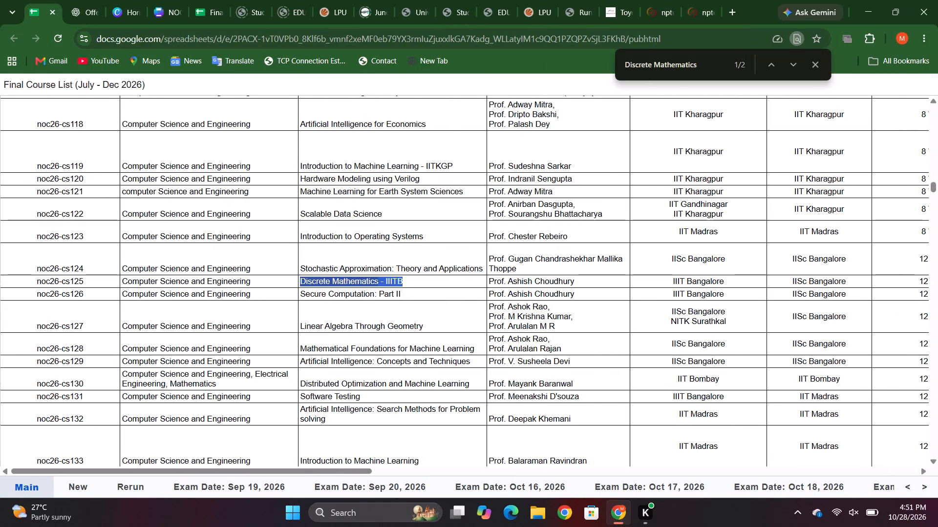
{"action": "key", "text": "ctrl+v"}
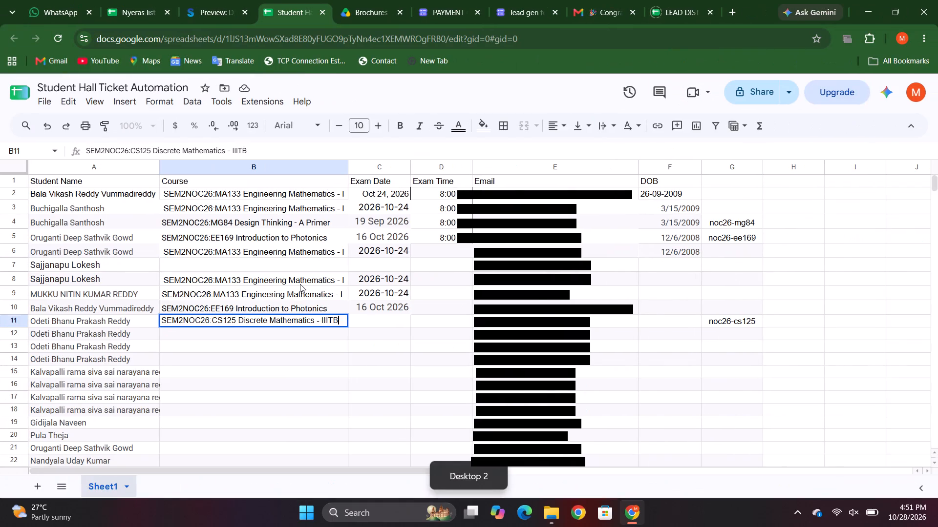
{"action": "left_click", "coordinate": [287, 332]}
Finish the course entry in B11 and close the Discrete Mathematics - IIITB course preview.
{"action": "left_click", "coordinate": [357, 316]}
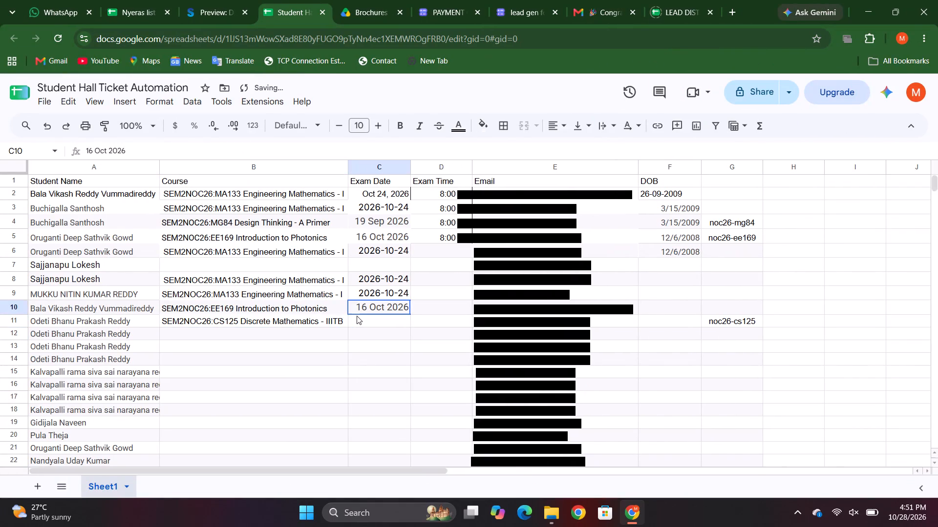
{"action": "left_click_drag", "start_coordinate": [359, 323], "coordinate": [182, 13]}
{"action": "left_click", "coordinate": [218, 0]}
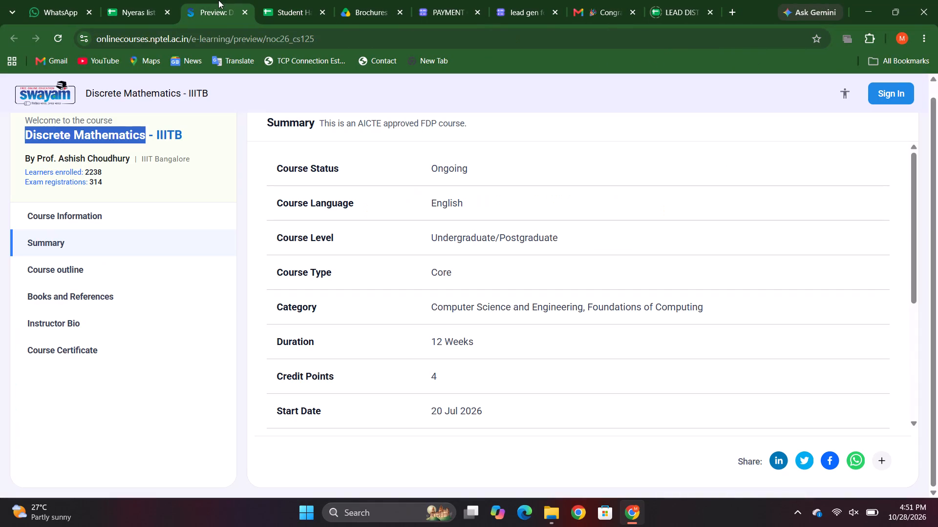
{"action": "left_click", "coordinate": [247, 16]}
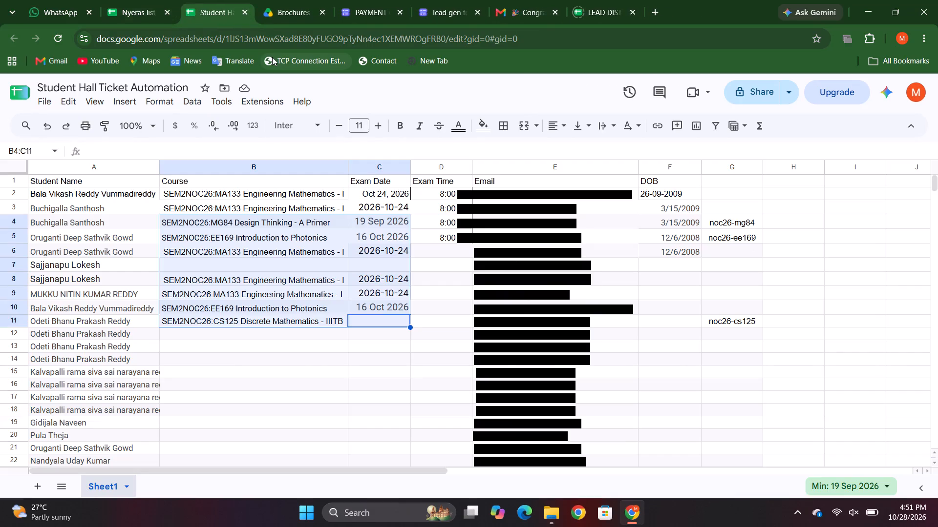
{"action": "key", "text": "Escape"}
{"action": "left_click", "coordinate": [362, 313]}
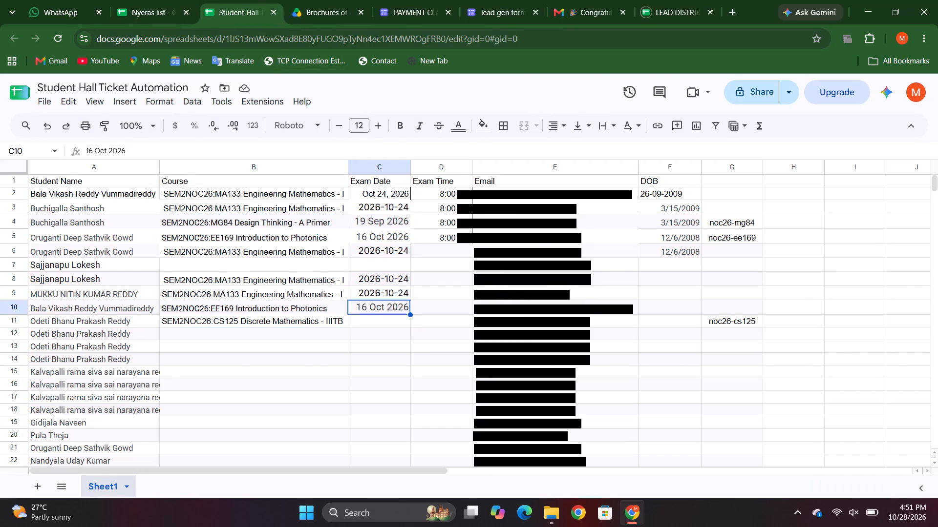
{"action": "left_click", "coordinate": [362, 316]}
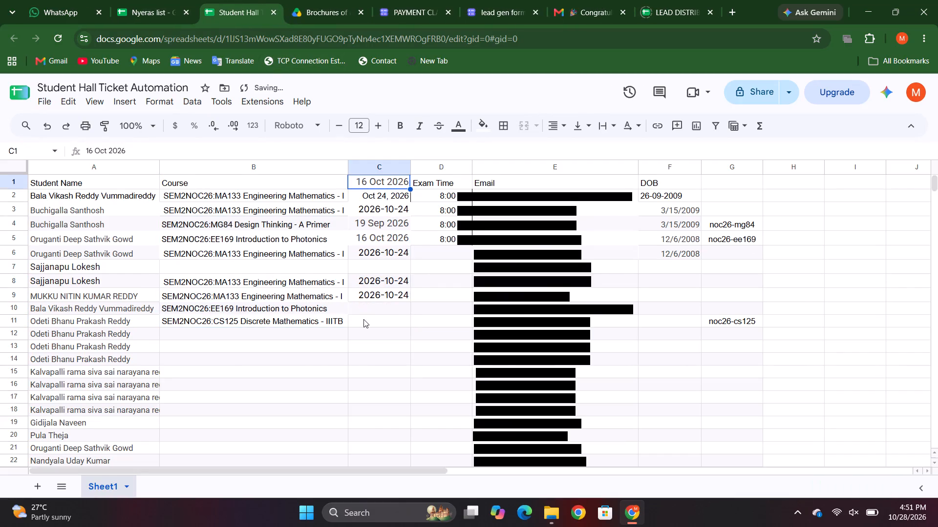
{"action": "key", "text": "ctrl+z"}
Copy the exam date 16 Oct 2026 from the MTH401 M2 entry in row 16 of the Nyeras list into C11 of Student Hall Ticket Automation.
{"action": "left_click", "coordinate": [363, 319]}
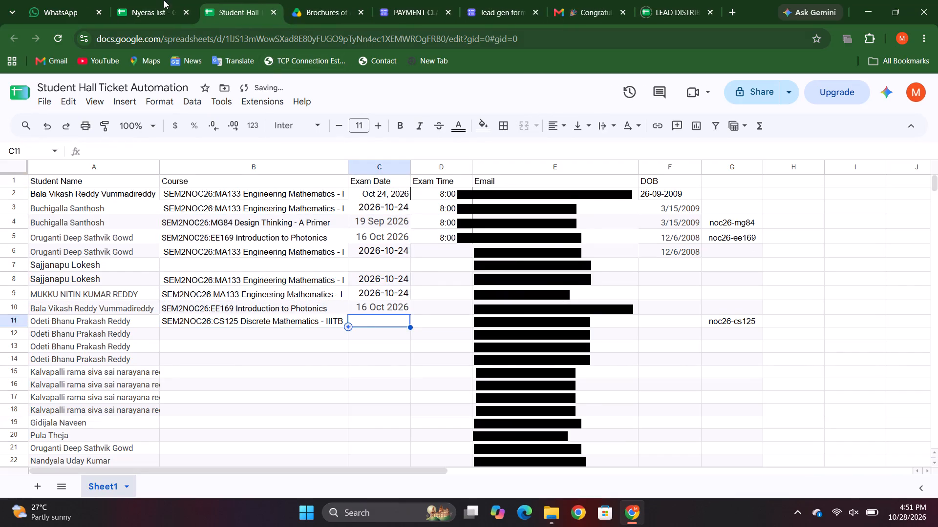
{"action": "left_click", "coordinate": [156, 0]}
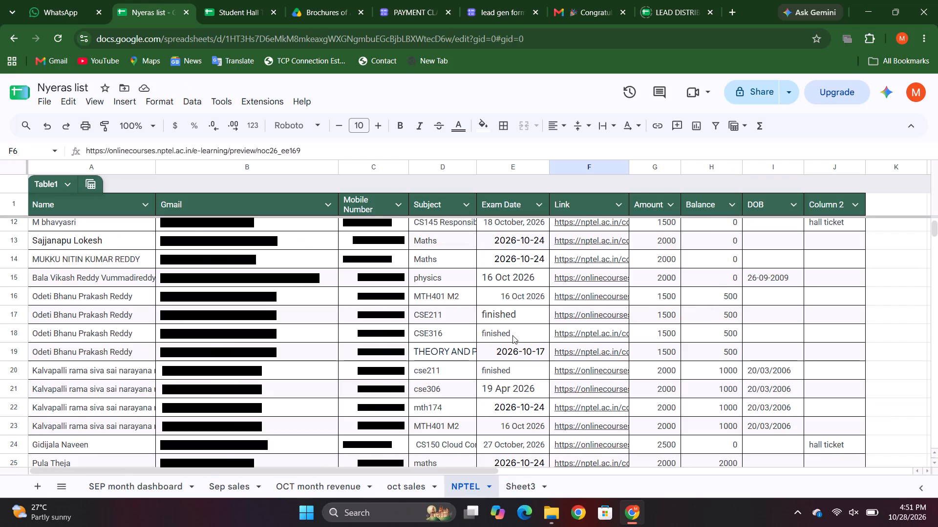
{"action": "left_click", "coordinate": [19, 302]}
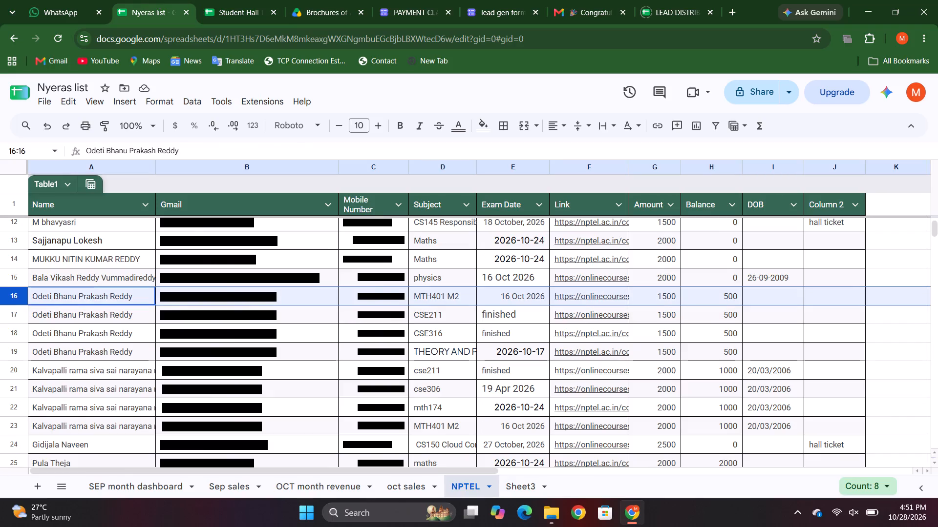
{"action": "left_click", "coordinate": [533, 296]}
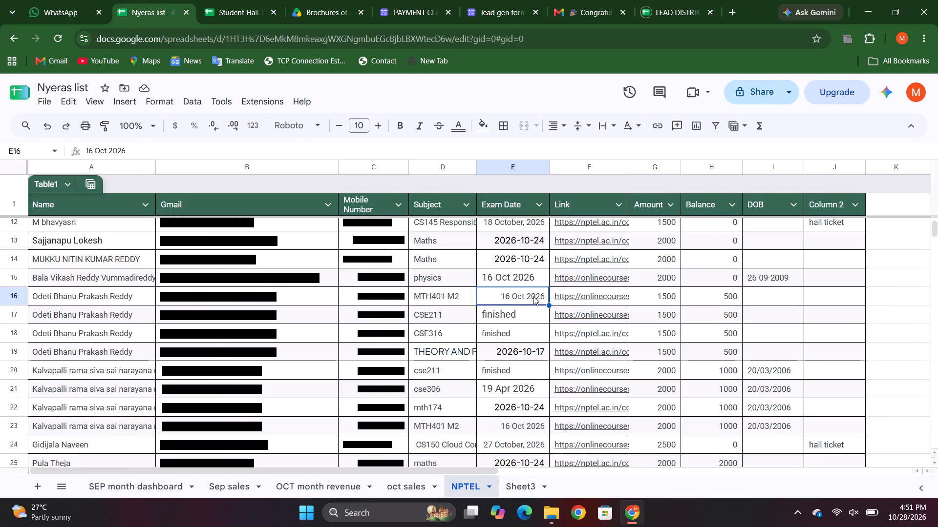
{"action": "key", "text": "ctrl+c"}
{"action": "left_click", "coordinate": [242, 0]}
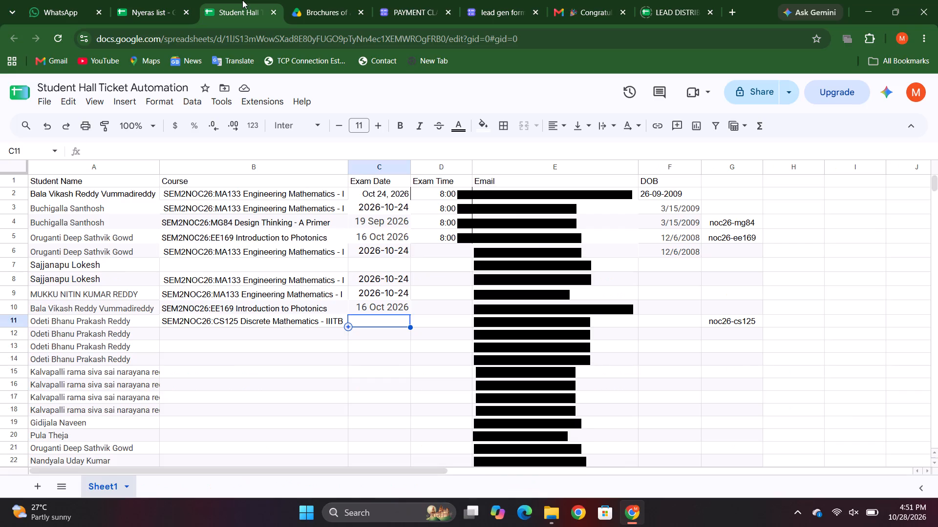
{"action": "key", "text": "ctrl+v"}
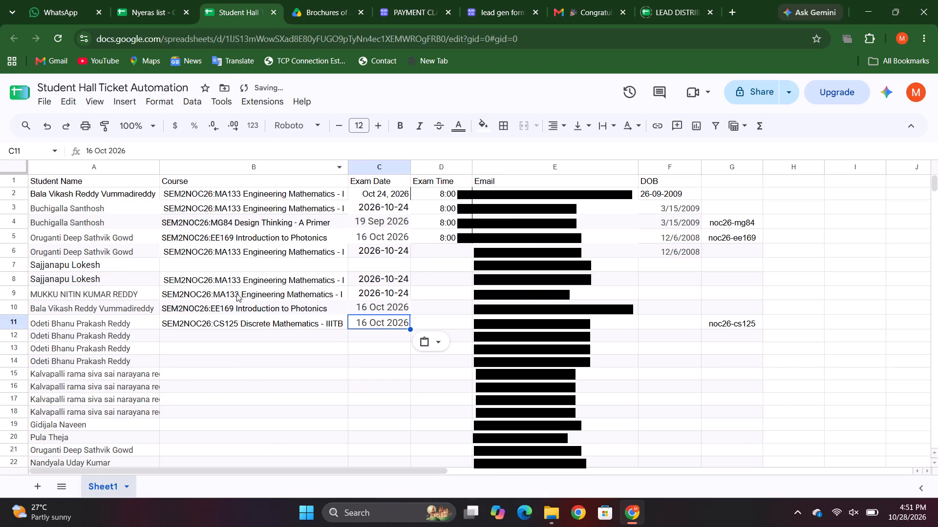
Open the row 12 student's CSE211 course link from the Nyeras list, and search the Final Course List for its title, "Computer Architecture".
{"action": "left_click", "coordinate": [242, 334]}
{"action": "left_click", "coordinate": [121, 0]}
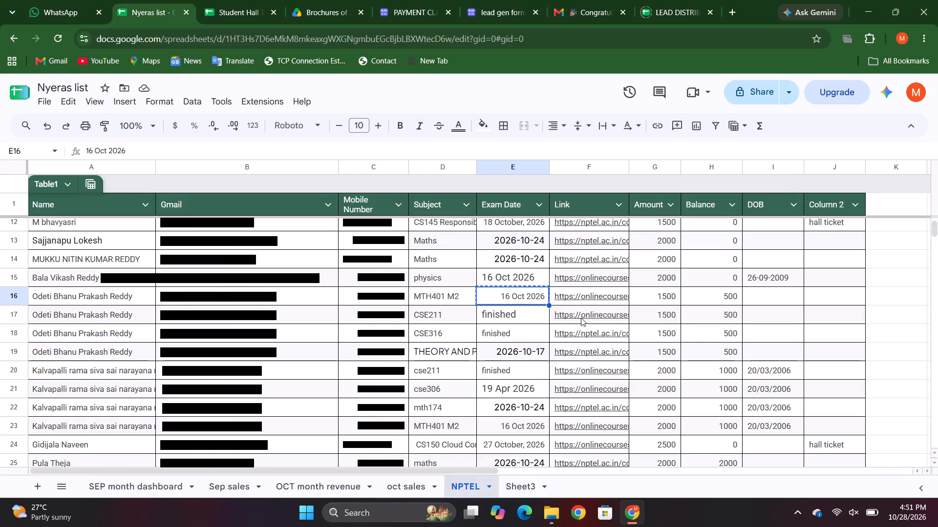
{"action": "left_click", "coordinate": [605, 340]}
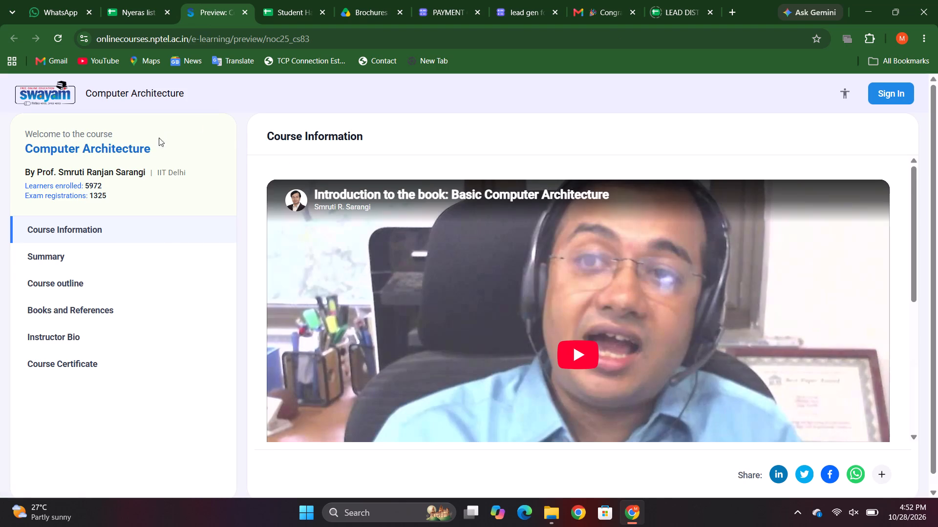
{"action": "left_click_drag", "start_coordinate": [156, 150], "coordinate": [19, 150]}
{"action": "key", "text": "ctrl+c"}
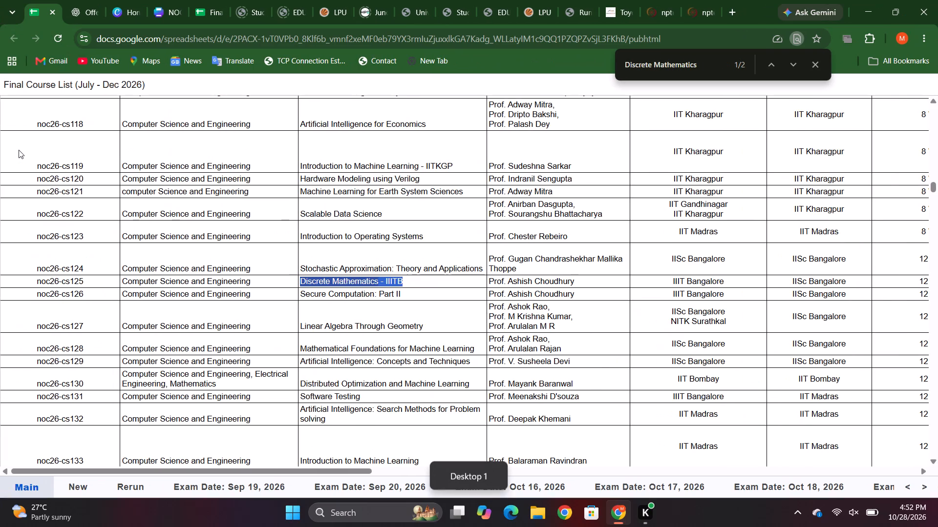
{"action": "left_click", "coordinate": [704, 62]}
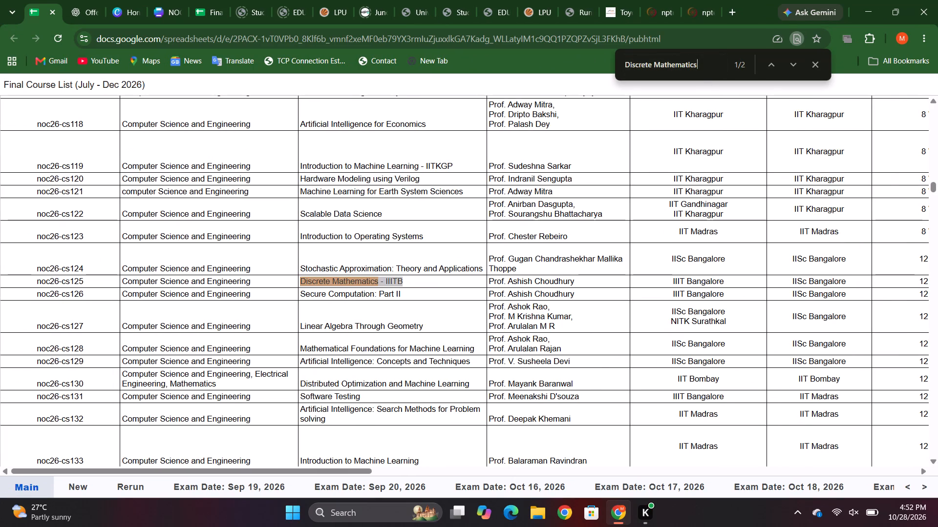
{"action": "key", "text": "ctrl+a"}
{"action": "key", "text": "ctrl+v"}
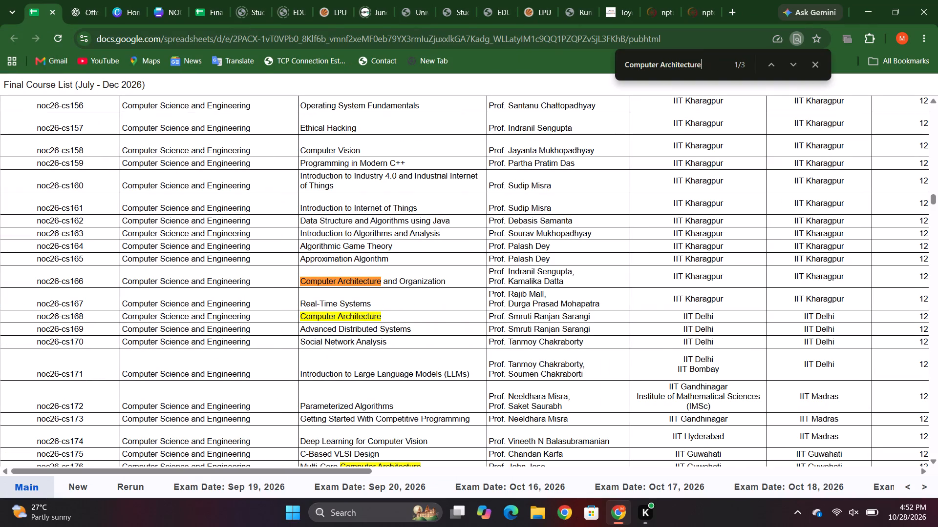
Copy the course code noc26-cs168 from the Final Course List into G12 of Student Hall Ticket Automation.
{"action": "left_click_drag", "start_coordinate": [82, 315], "coordinate": [30, 315]}
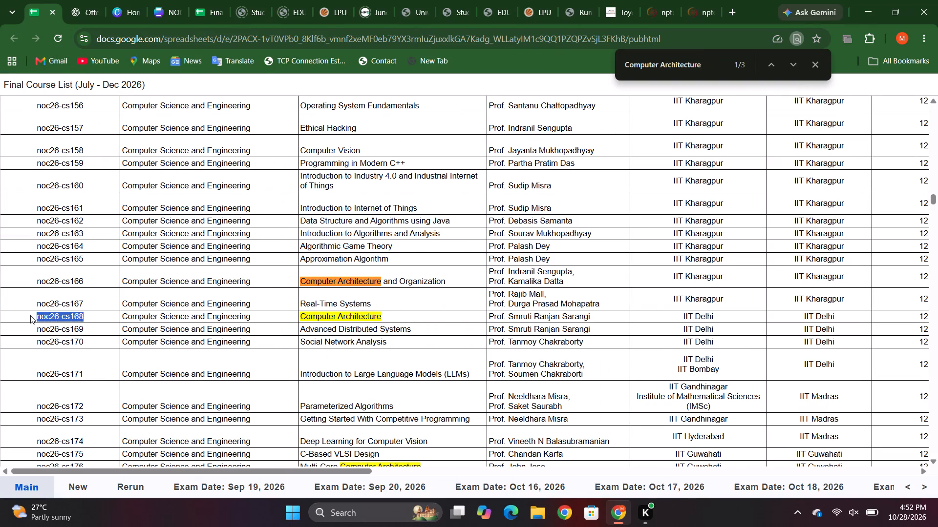
{"action": "key", "text": "ctrl+c"}
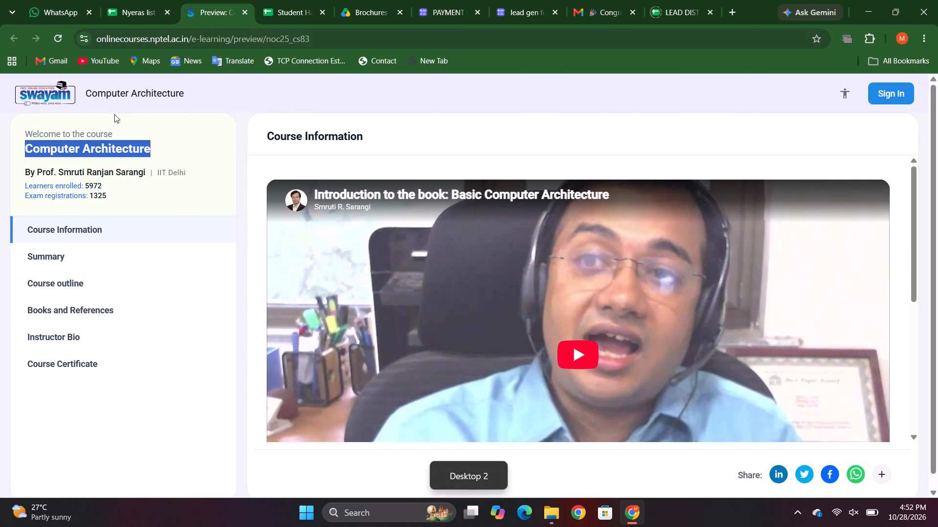
{"action": "left_click", "coordinate": [296, 2]}
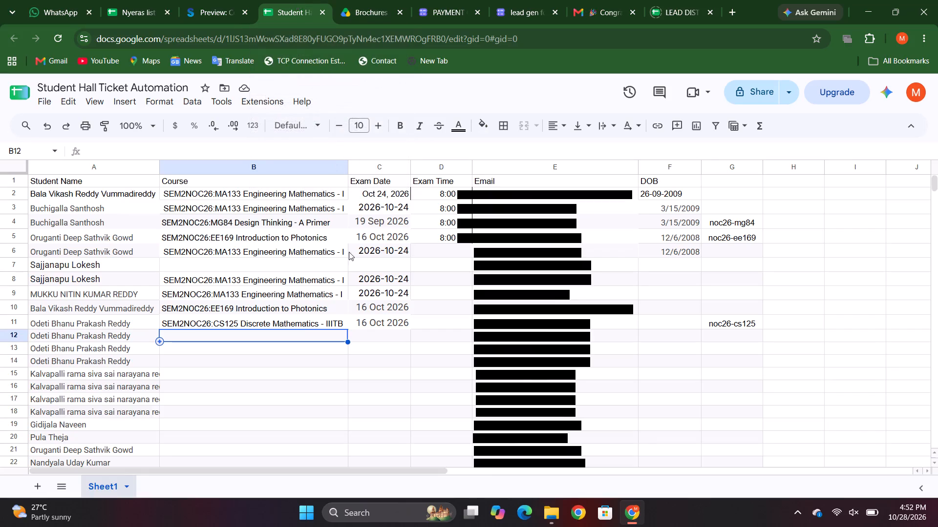
{"action": "left_click", "coordinate": [726, 339]}
{"action": "key", "text": "ctrl+v"}
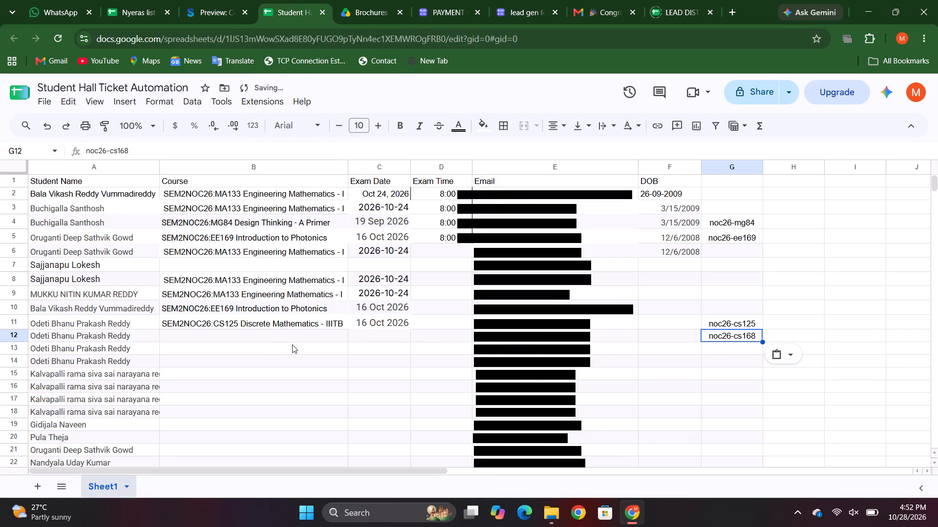
Enter "SEM2NOC26:CS168 Computer Architecture" as the course in B12, copying the title from the Final Course List.
{"action": "left_click", "coordinate": [258, 333]}
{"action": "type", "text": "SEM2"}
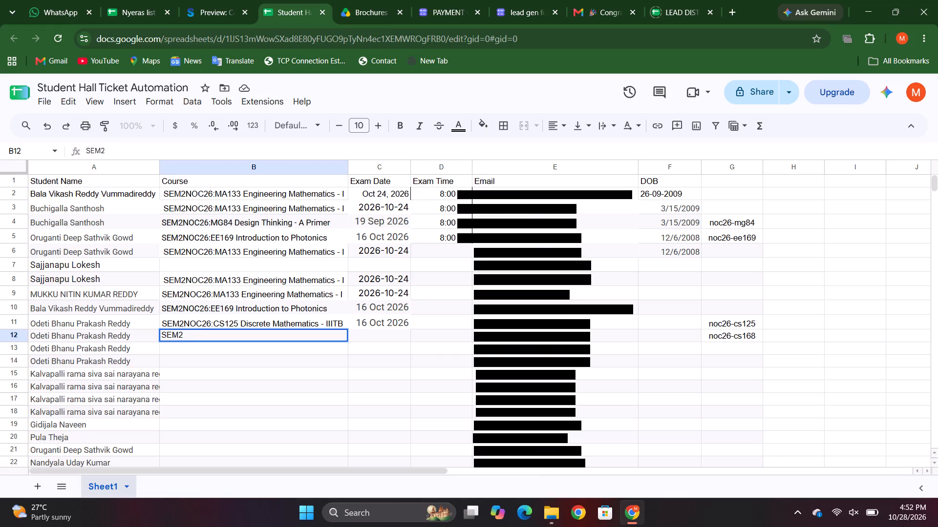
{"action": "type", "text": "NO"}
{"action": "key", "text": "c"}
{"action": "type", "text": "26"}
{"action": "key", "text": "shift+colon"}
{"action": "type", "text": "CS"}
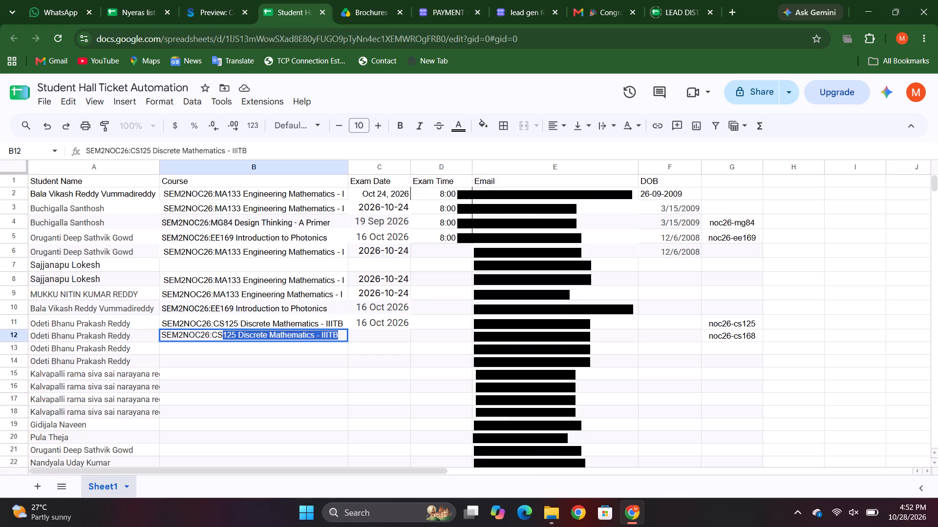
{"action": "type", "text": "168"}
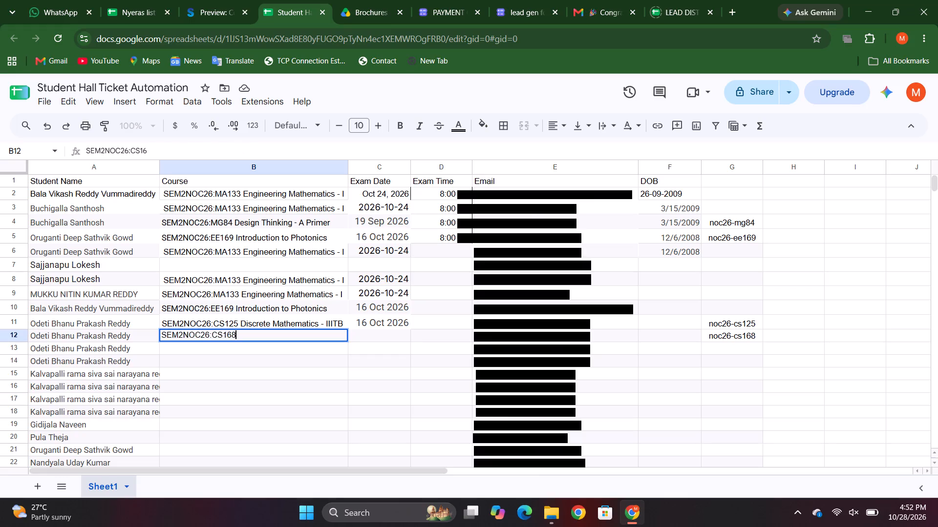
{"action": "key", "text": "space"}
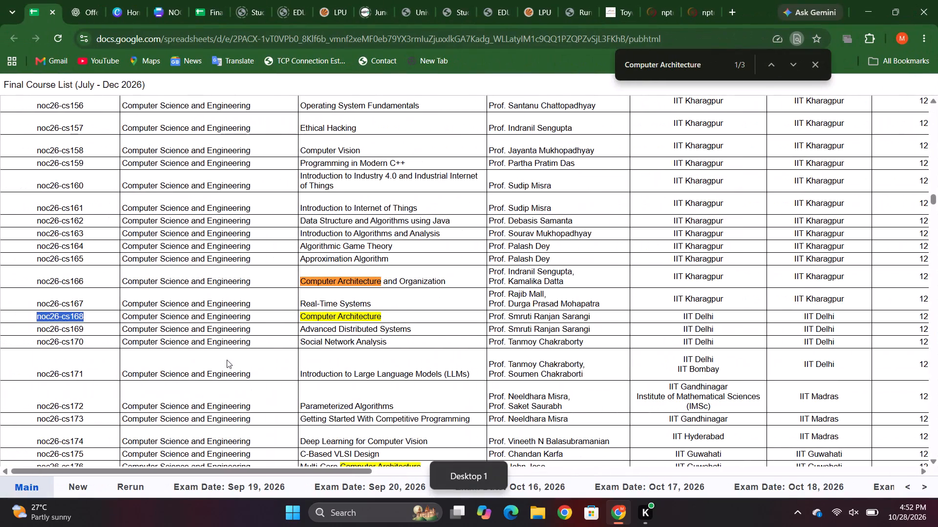
{"action": "left_click_drag", "start_coordinate": [301, 316], "coordinate": [383, 322]}
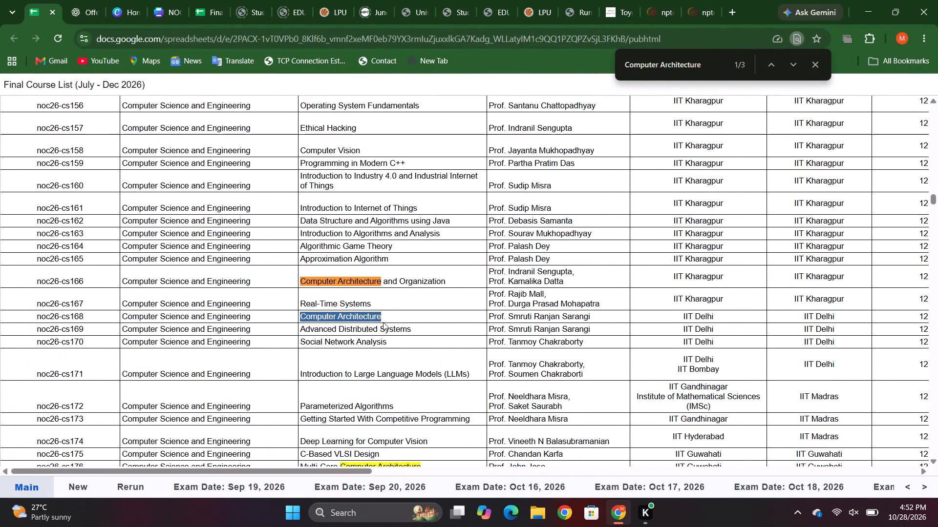
{"action": "left_click_drag", "start_coordinate": [383, 322], "coordinate": [386, 322]}
{"action": "key", "text": "ctrl+c"}
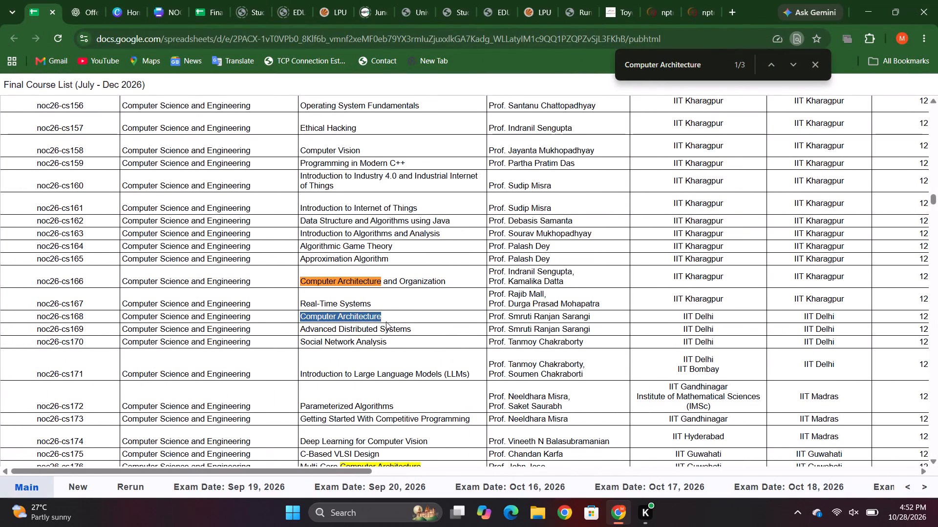
{"action": "key", "text": "ctrl+v"}
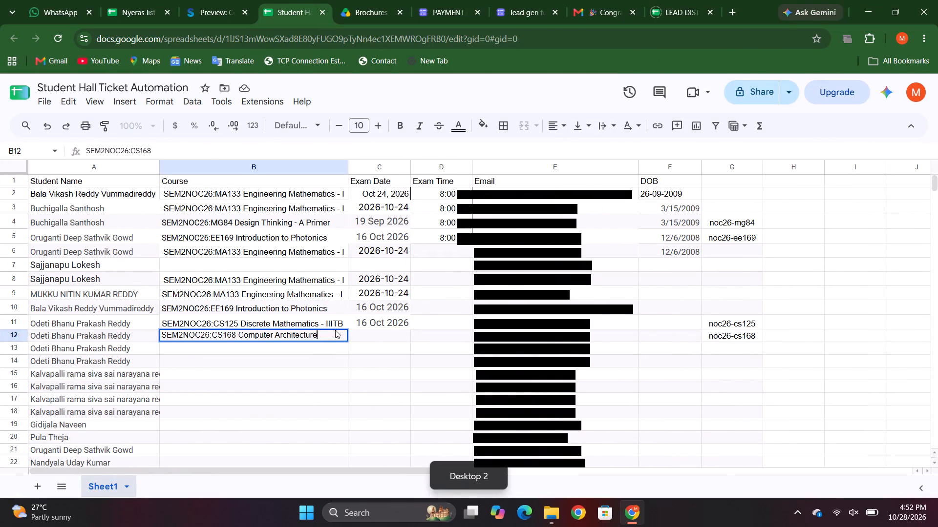
{"action": "left_click", "coordinate": [332, 348]}
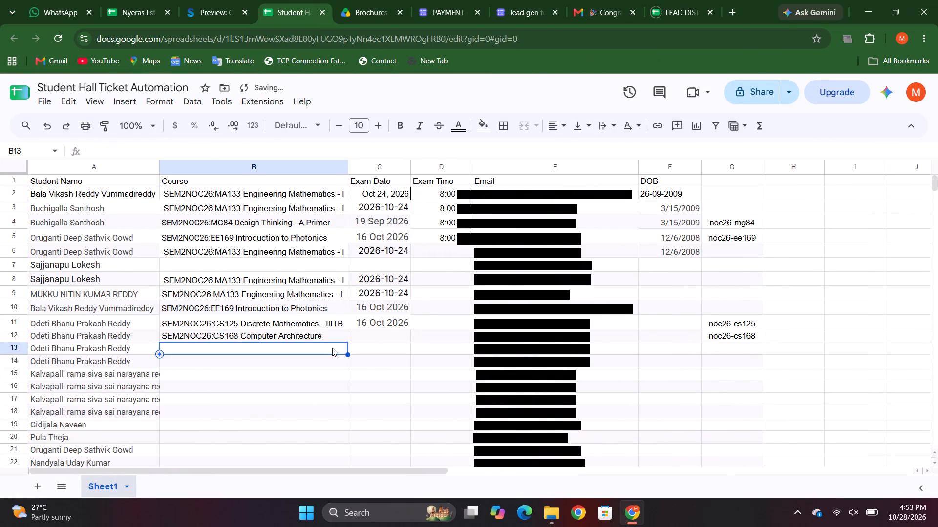
{"action": "left_click", "coordinate": [373, 344]}
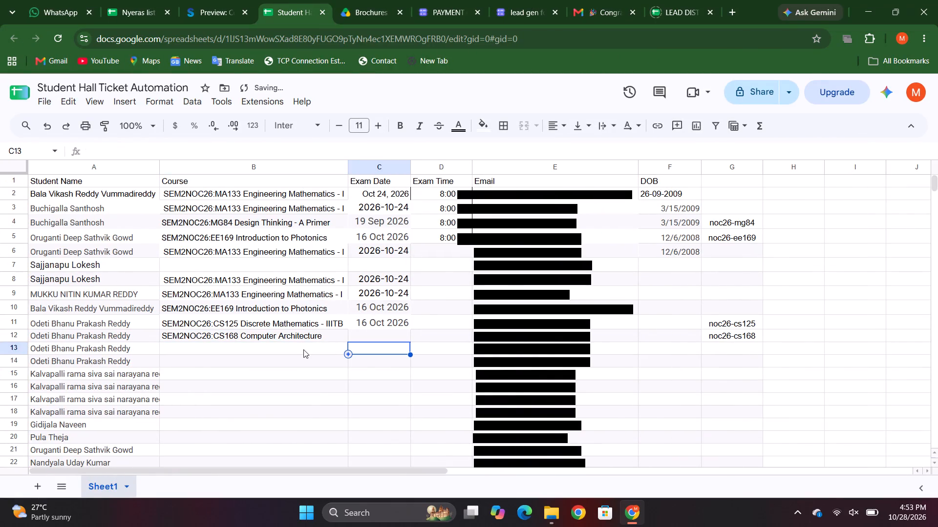
{"action": "left_click", "coordinate": [304, 350]}
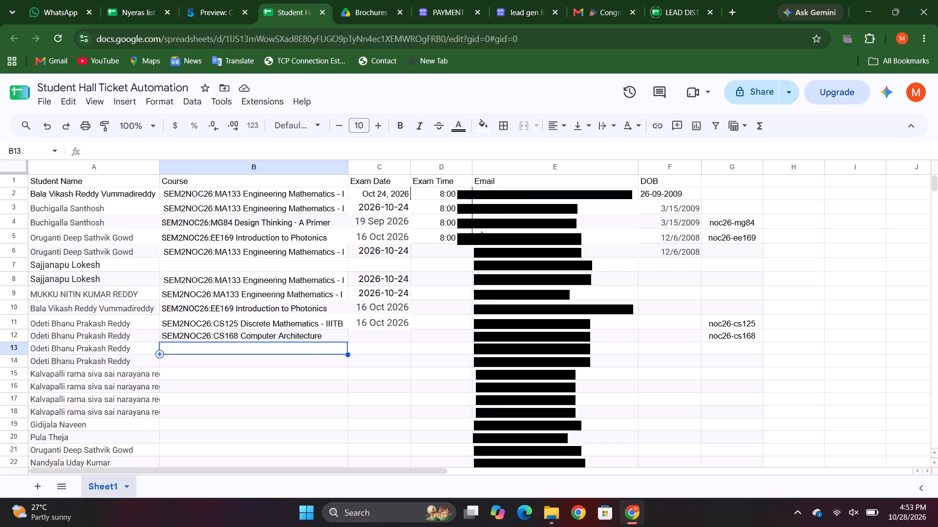
Clear the cell borders from the Exam Time, Exam Date and Course columns of the hall ticket sheet.
{"action": "left_click", "coordinate": [448, 164]}
{"action": "left_click", "coordinate": [509, 123]}
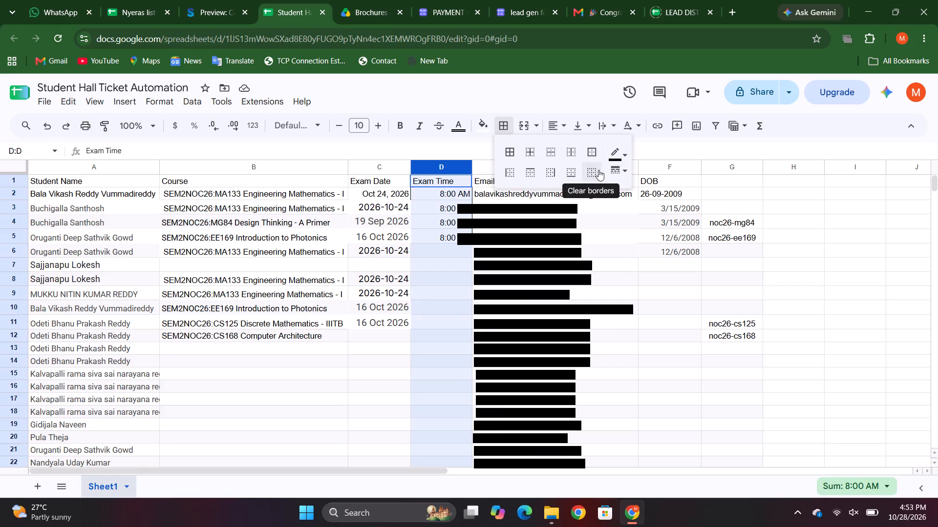
{"action": "left_click", "coordinate": [598, 170]}
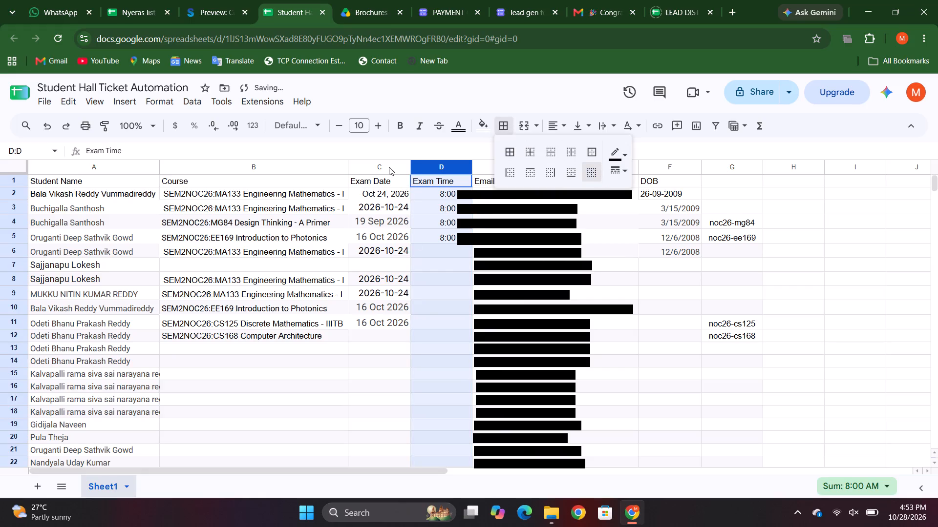
{"action": "left_click", "coordinate": [389, 167]}
{"action": "left_click", "coordinate": [507, 121]}
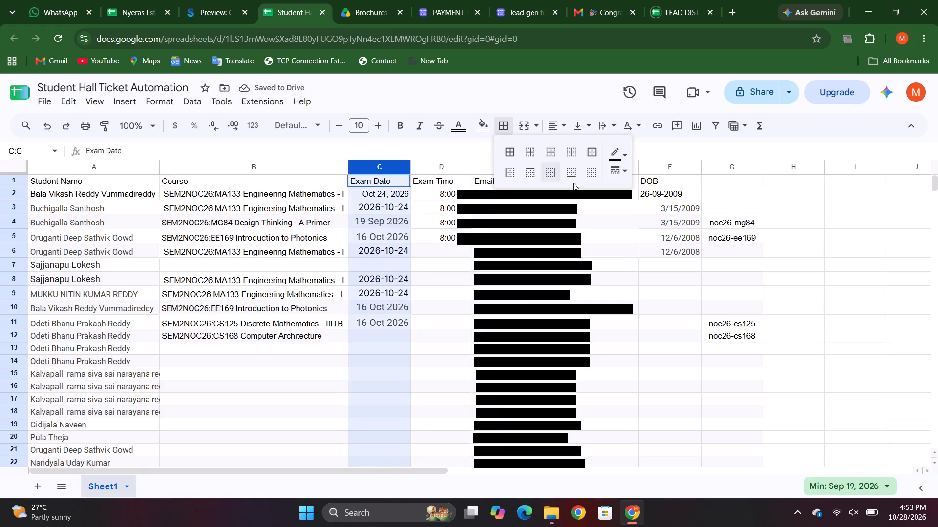
{"action": "left_click", "coordinate": [593, 176]}
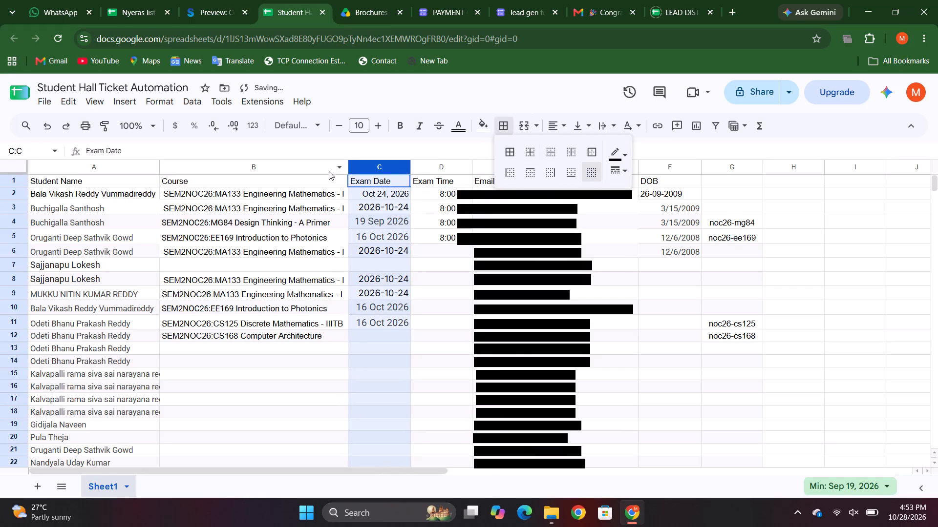
{"action": "left_click", "coordinate": [329, 171]}
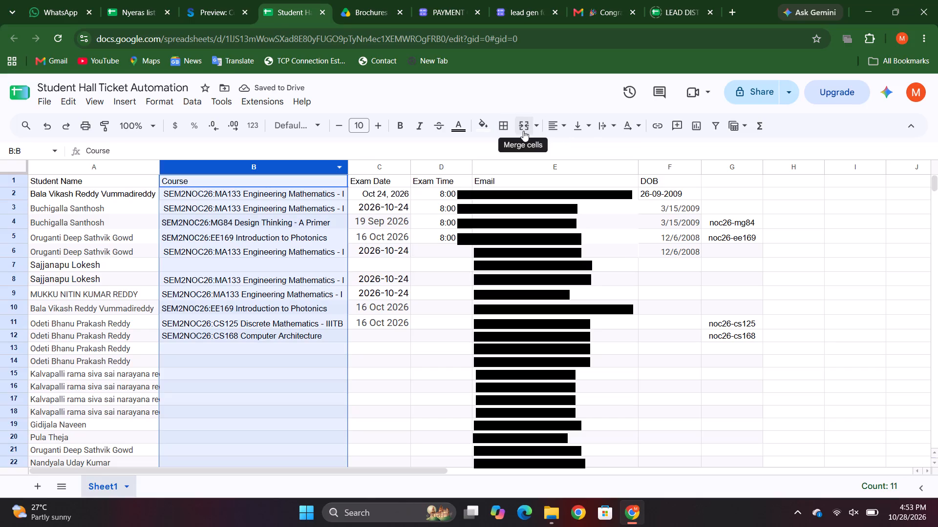
{"action": "left_click", "coordinate": [508, 129]}
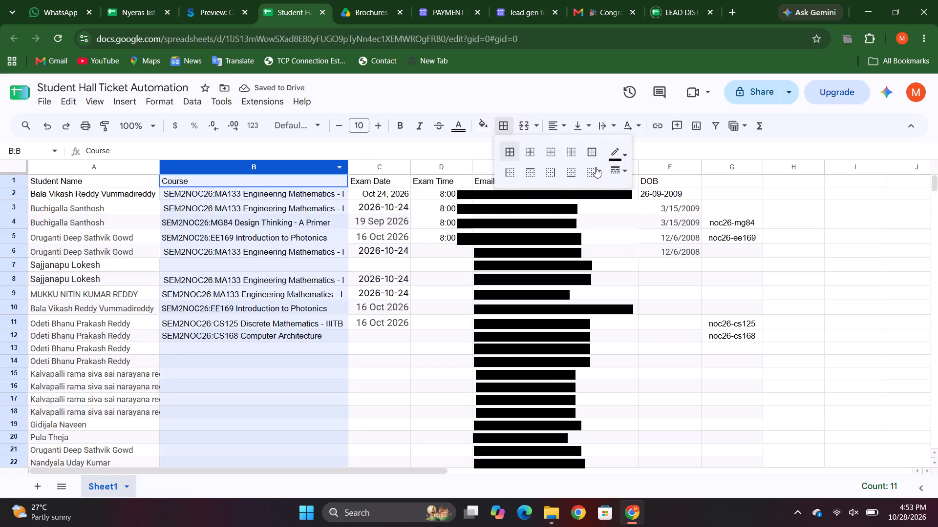
{"action": "left_click", "coordinate": [596, 167]}
{"action": "left_click", "coordinate": [328, 349]}
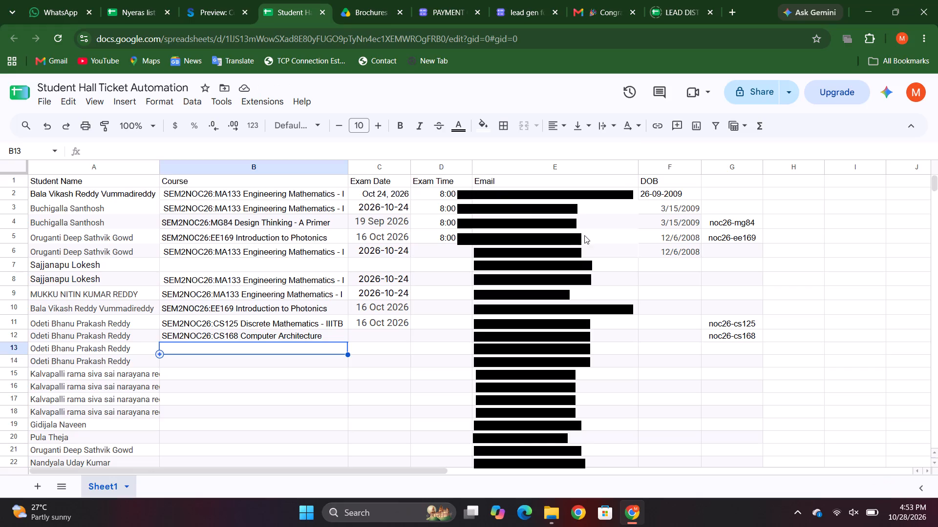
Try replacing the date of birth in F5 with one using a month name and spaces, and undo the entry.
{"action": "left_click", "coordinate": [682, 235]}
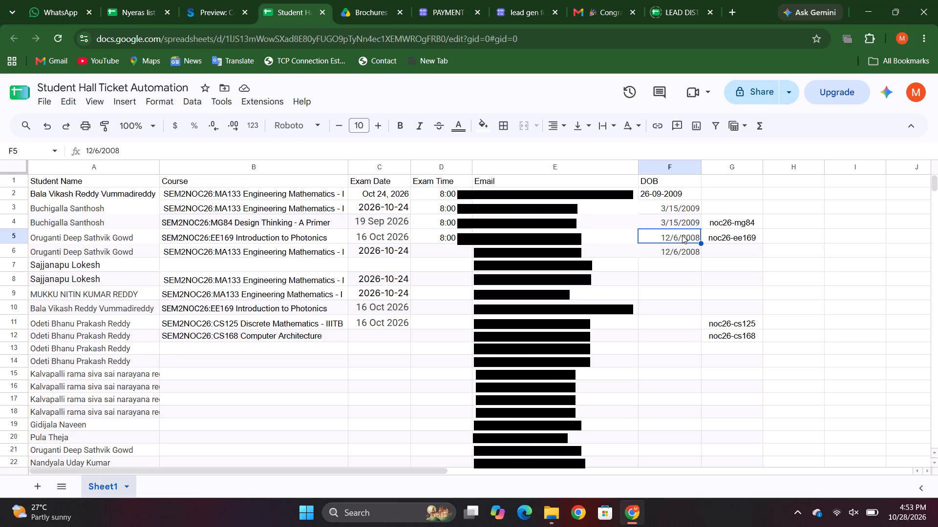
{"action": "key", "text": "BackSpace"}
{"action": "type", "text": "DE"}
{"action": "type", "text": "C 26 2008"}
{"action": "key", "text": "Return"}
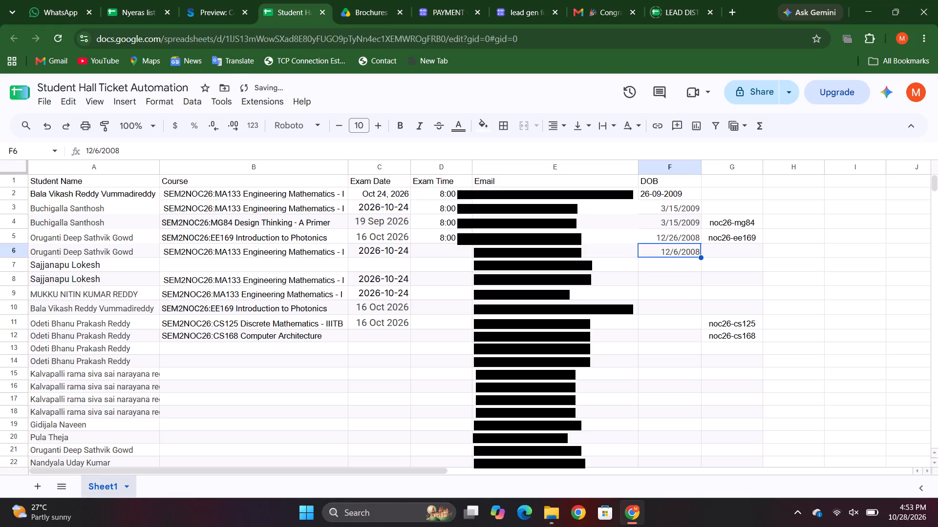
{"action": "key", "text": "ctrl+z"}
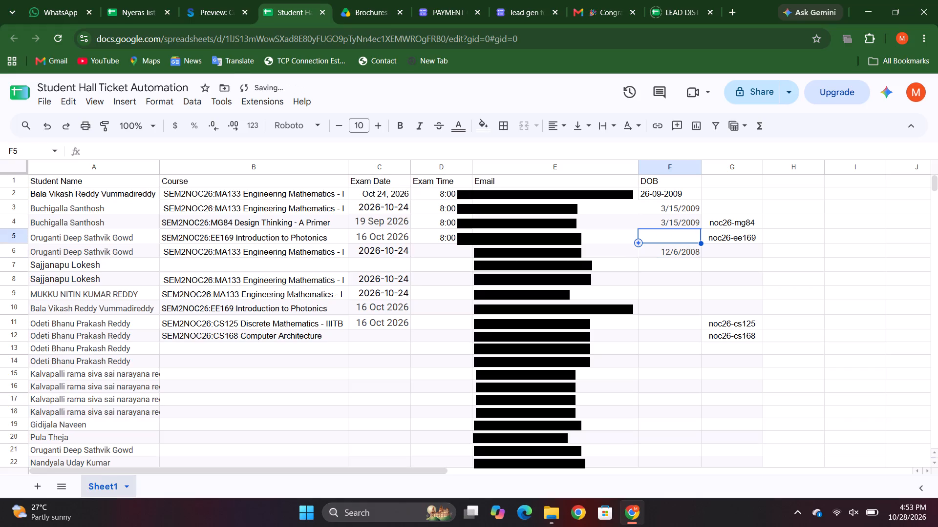
Re-enter the student's date of birth in F5, using an abbreviated month name and hyphens between the parts.
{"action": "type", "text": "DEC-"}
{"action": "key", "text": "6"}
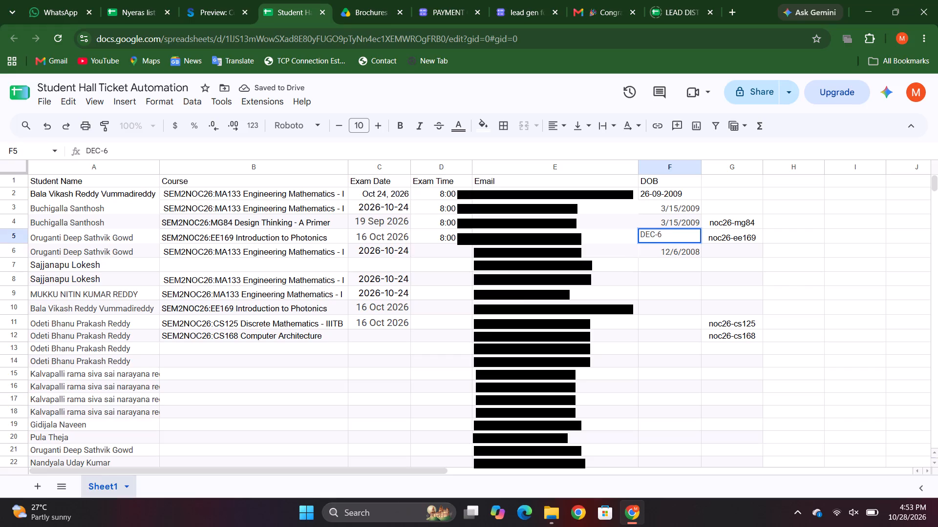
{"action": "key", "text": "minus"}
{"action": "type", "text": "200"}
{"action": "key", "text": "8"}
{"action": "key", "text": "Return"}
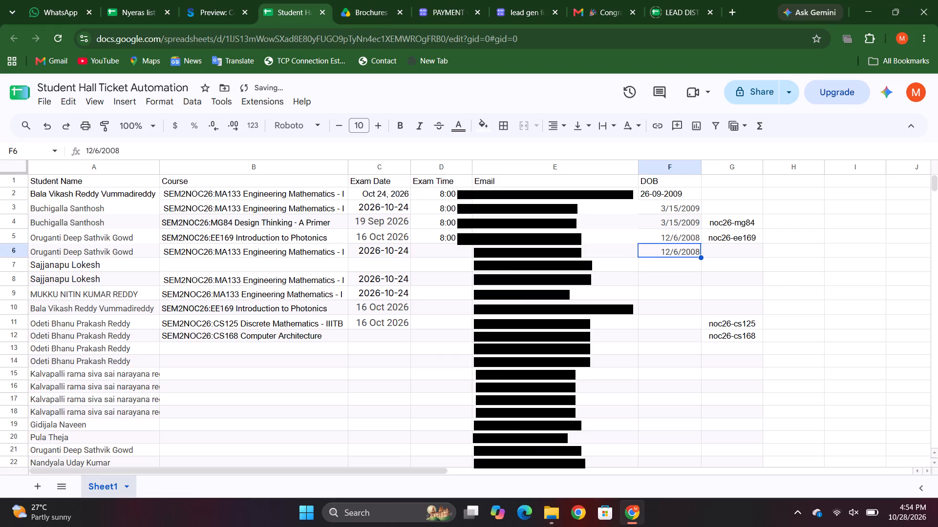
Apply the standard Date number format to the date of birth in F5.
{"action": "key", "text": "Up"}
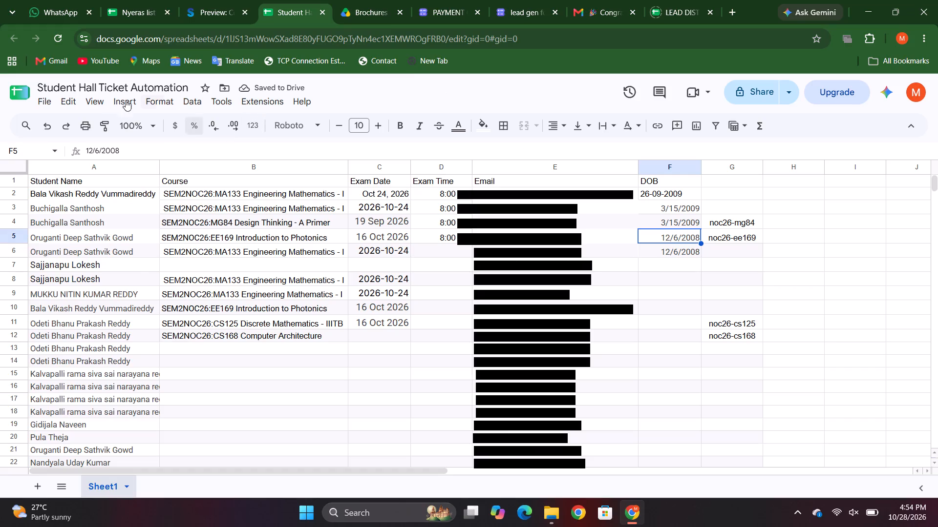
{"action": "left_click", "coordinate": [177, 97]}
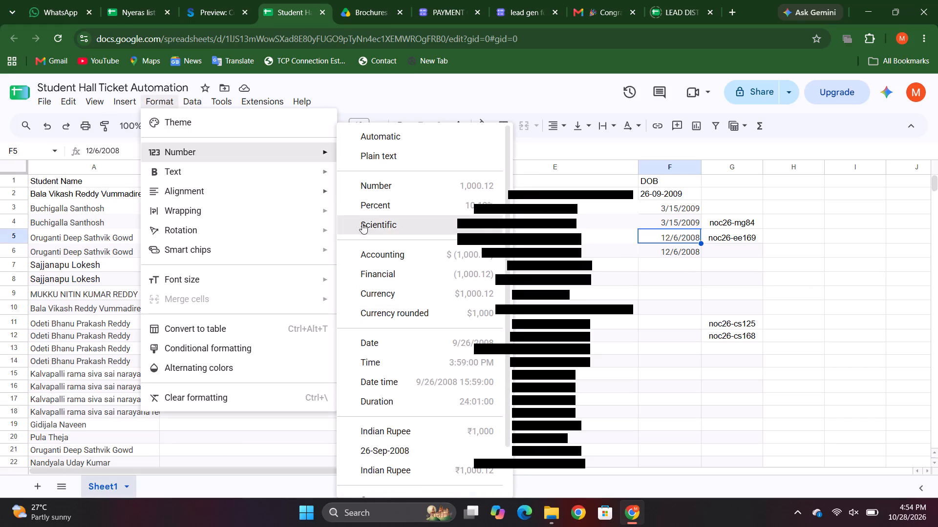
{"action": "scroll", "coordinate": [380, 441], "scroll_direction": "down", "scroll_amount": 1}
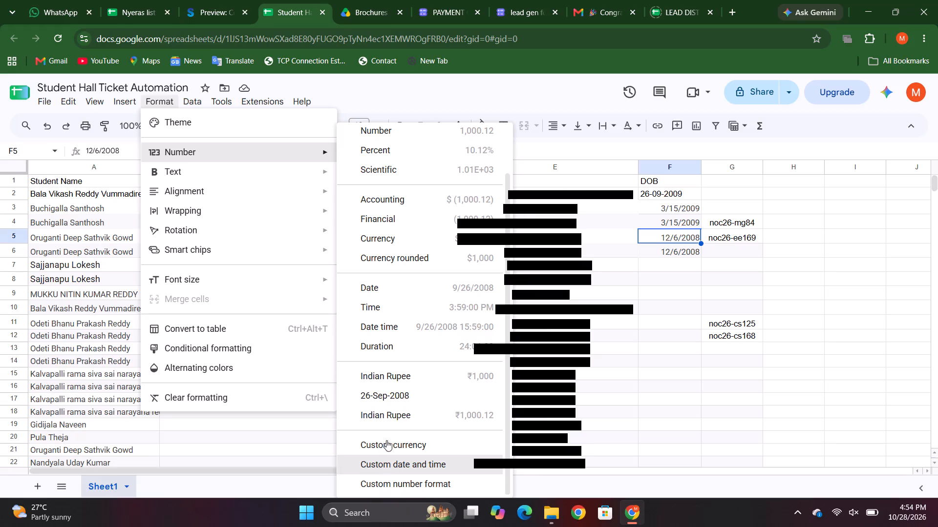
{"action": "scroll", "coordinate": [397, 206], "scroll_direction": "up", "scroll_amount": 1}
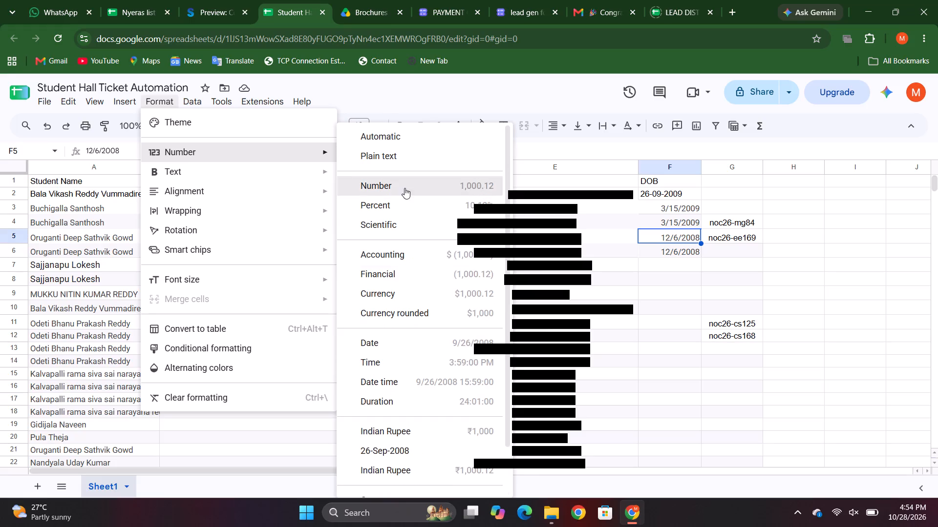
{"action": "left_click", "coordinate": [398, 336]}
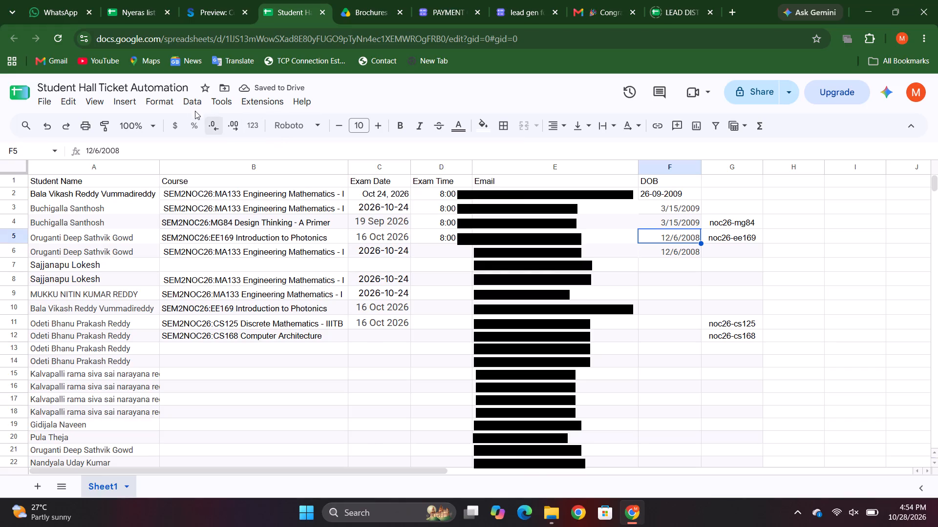
Apply the custom date format "August 5, 1930" (full month name, day, year) to the date of birth in F5.
{"action": "left_click", "coordinate": [166, 106]}
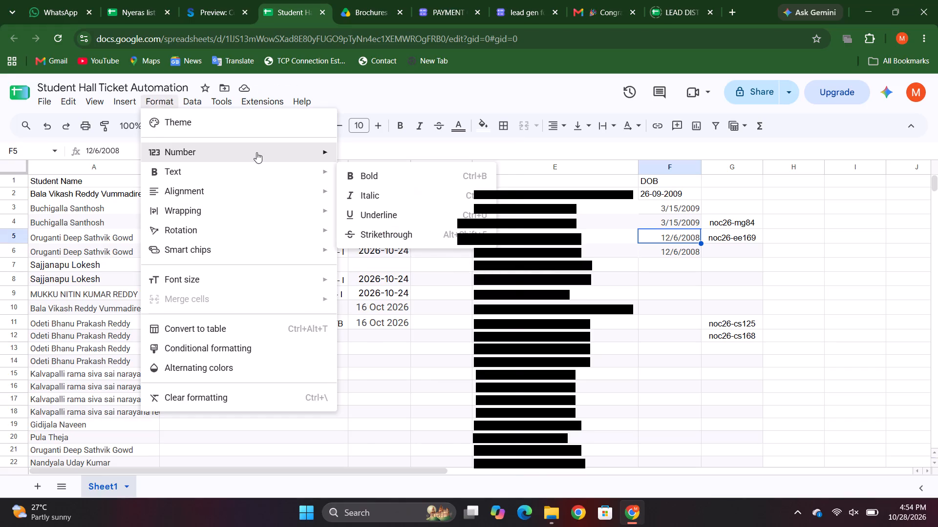
{"action": "scroll", "coordinate": [376, 298], "scroll_direction": "down", "scroll_amount": 3}
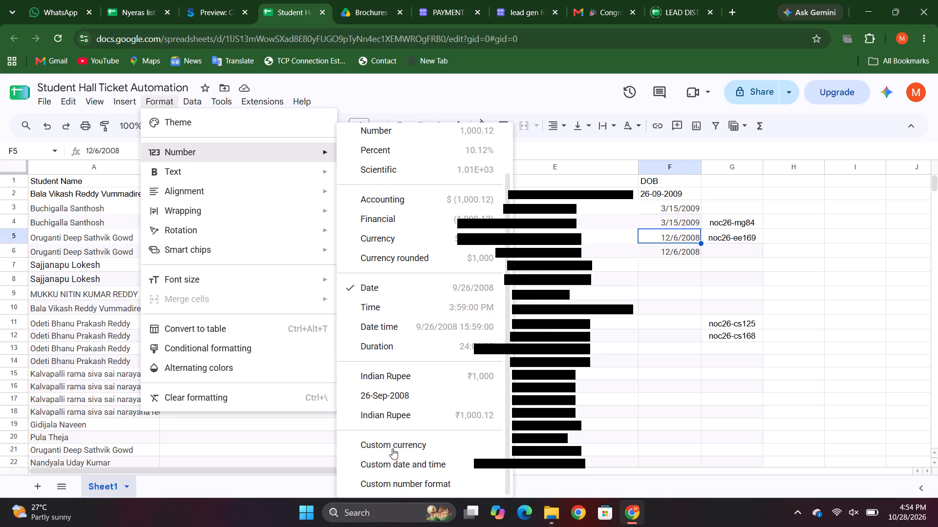
{"action": "left_click", "coordinate": [393, 459]}
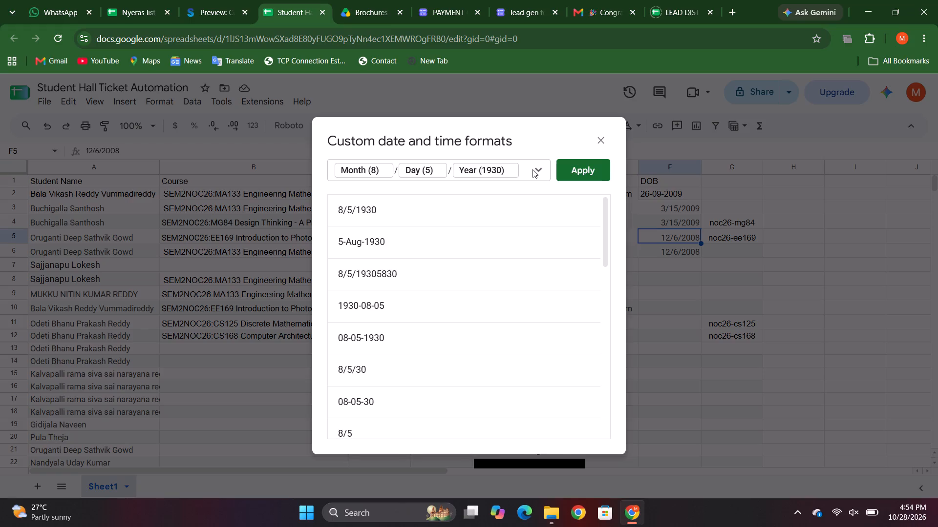
{"action": "left_click", "coordinate": [537, 171]}
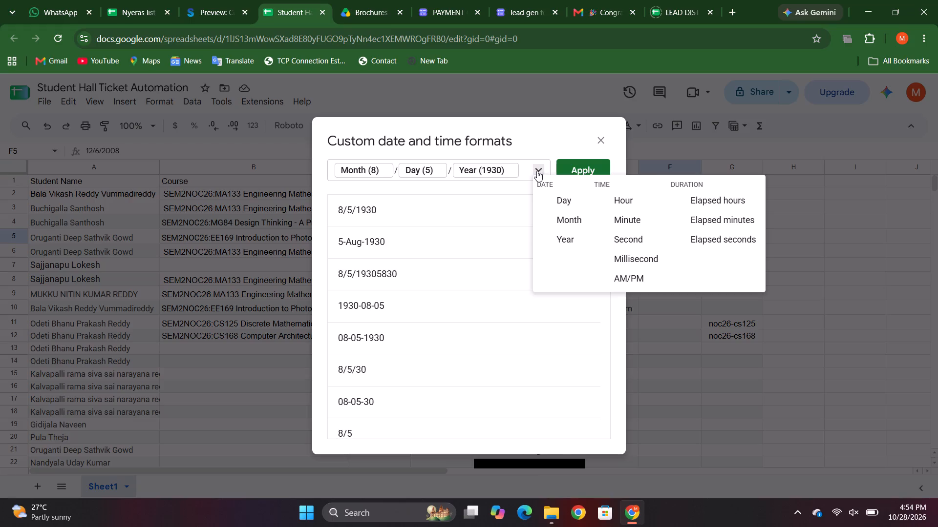
{"action": "scroll", "coordinate": [485, 223], "scroll_direction": "down", "scroll_amount": 1}
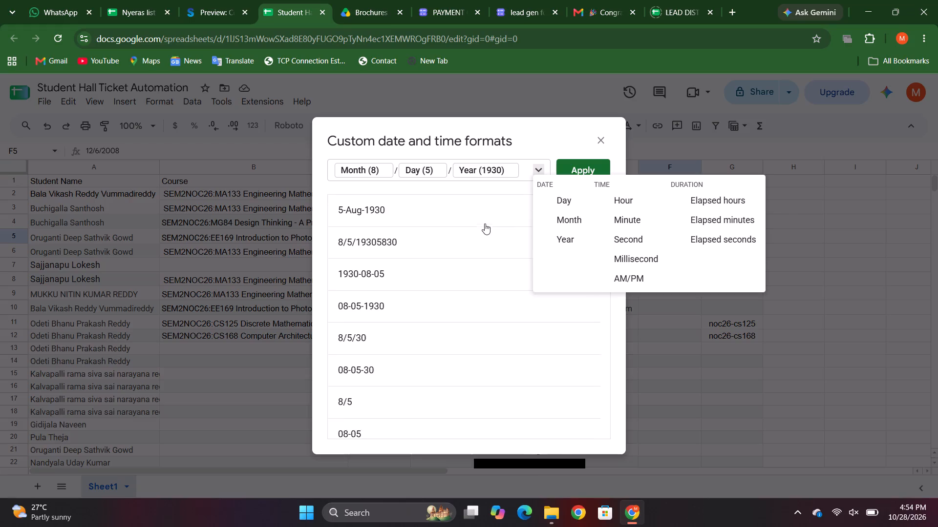
{"action": "scroll", "coordinate": [485, 223], "scroll_direction": "down", "scroll_amount": 2}
{"action": "left_click", "coordinate": [473, 362]}
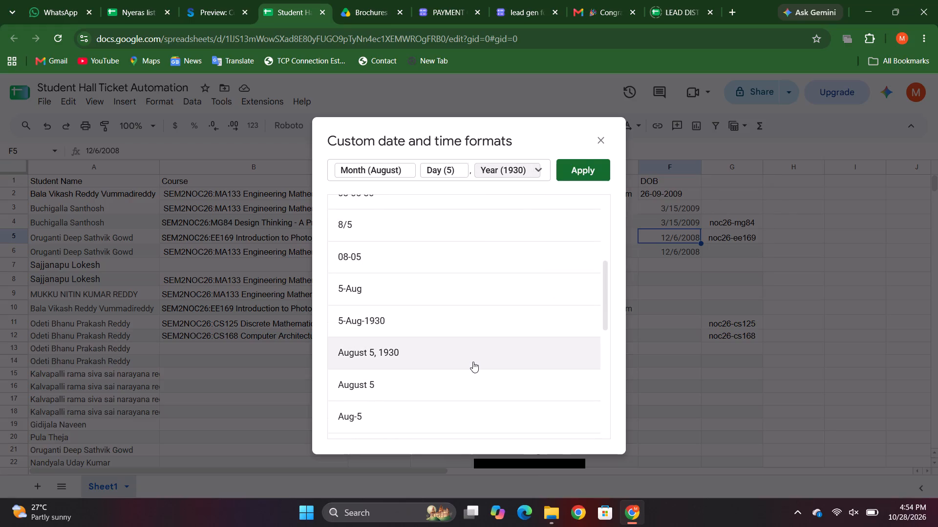
{"action": "left_click", "coordinate": [597, 168]}
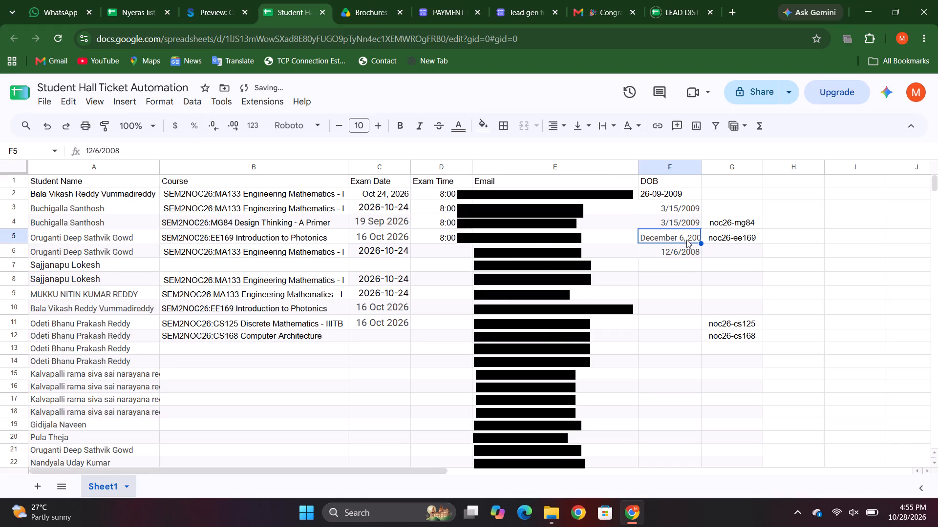
Widen the DOB column F so that the long date in F5 fits.
{"action": "left_click", "coordinate": [674, 237]}
{"action": "left_click_drag", "start_coordinate": [699, 165], "coordinate": [720, 170]}
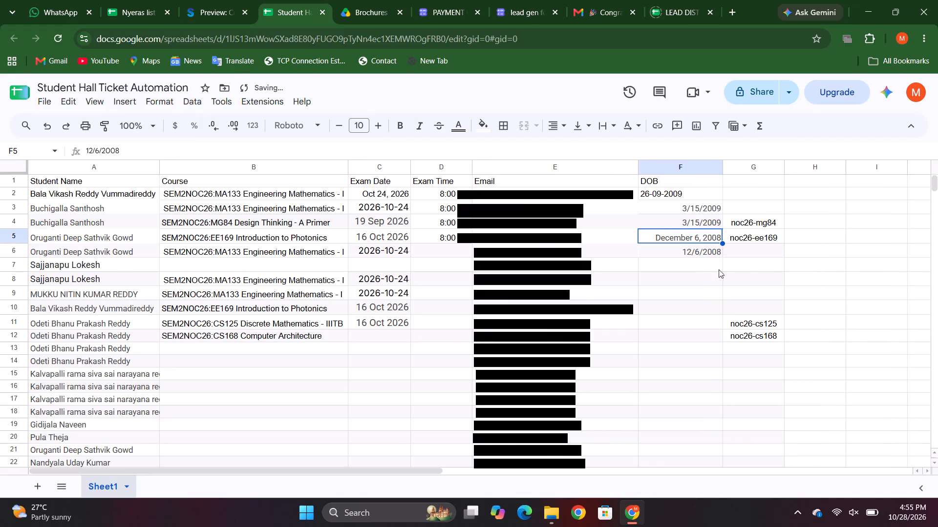
Apply the custom date format "August 5, 1930" to the entire DOB column F.
{"action": "left_click", "coordinate": [707, 251]}
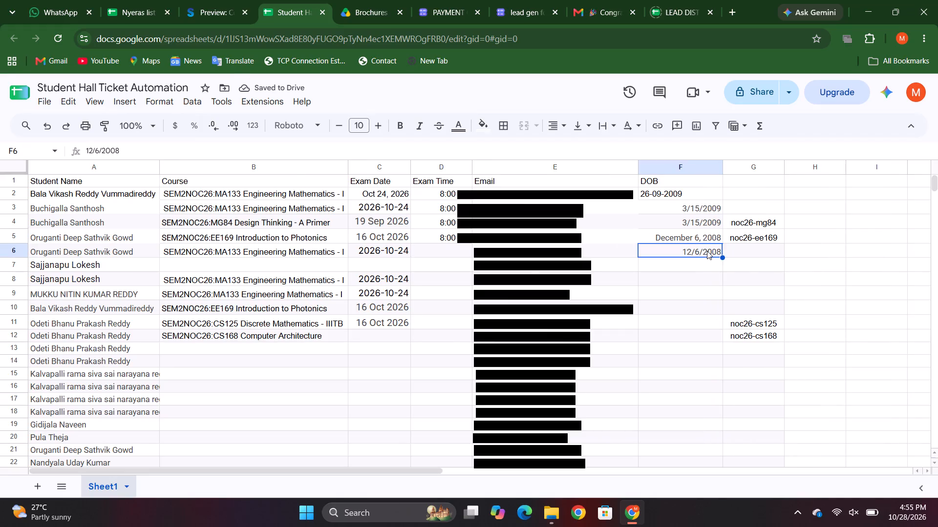
{"action": "left_click", "coordinate": [165, 108]}
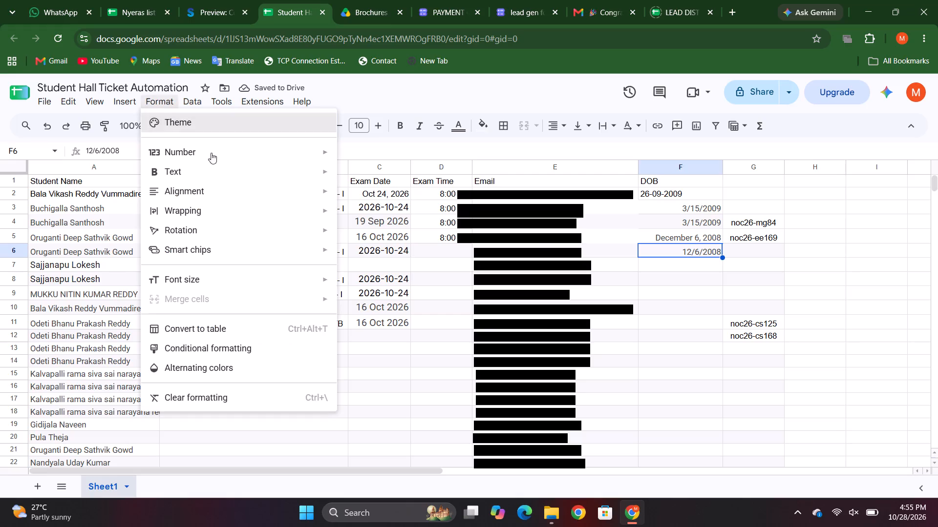
{"action": "left_click", "coordinate": [707, 165]}
{"action": "left_click", "coordinate": [171, 103]}
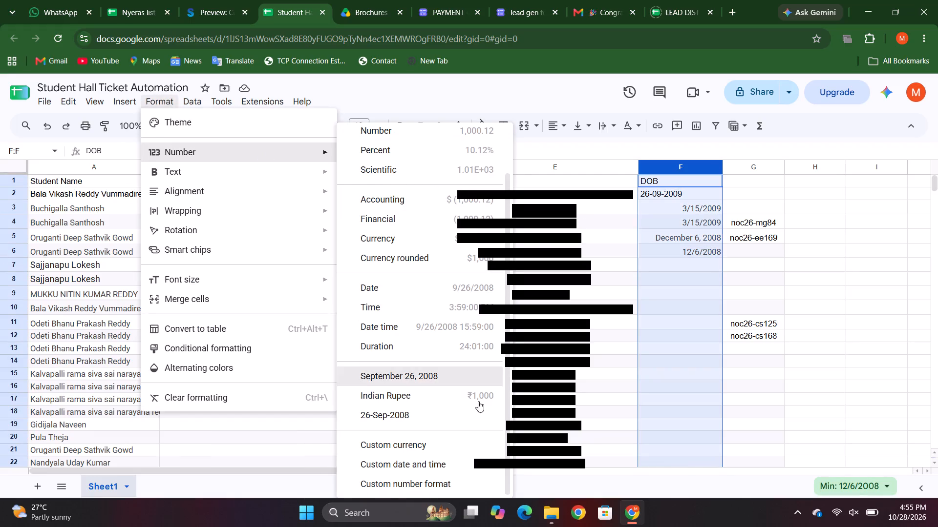
{"action": "left_click", "coordinate": [468, 460]}
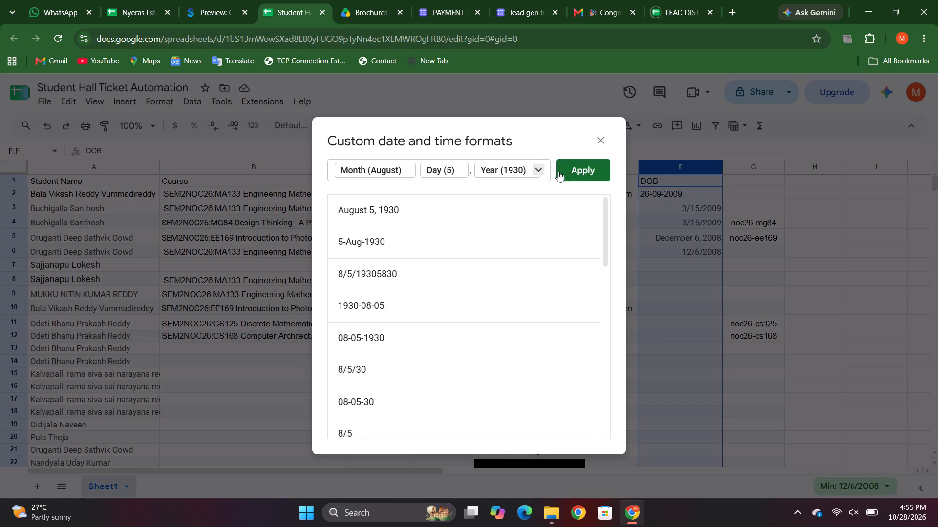
{"action": "left_click", "coordinate": [573, 175]}
{"action": "left_click", "coordinate": [690, 200]}
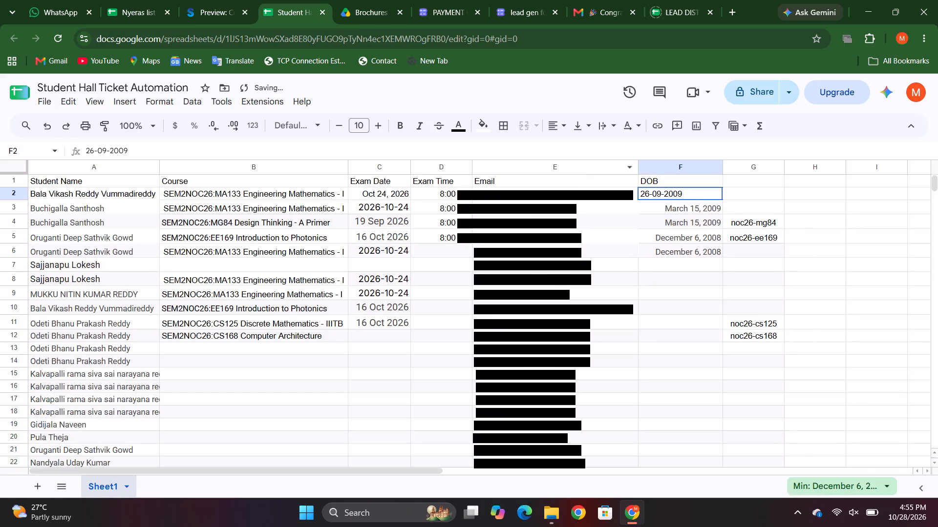
{"action": "left_click", "coordinate": [272, 345]}
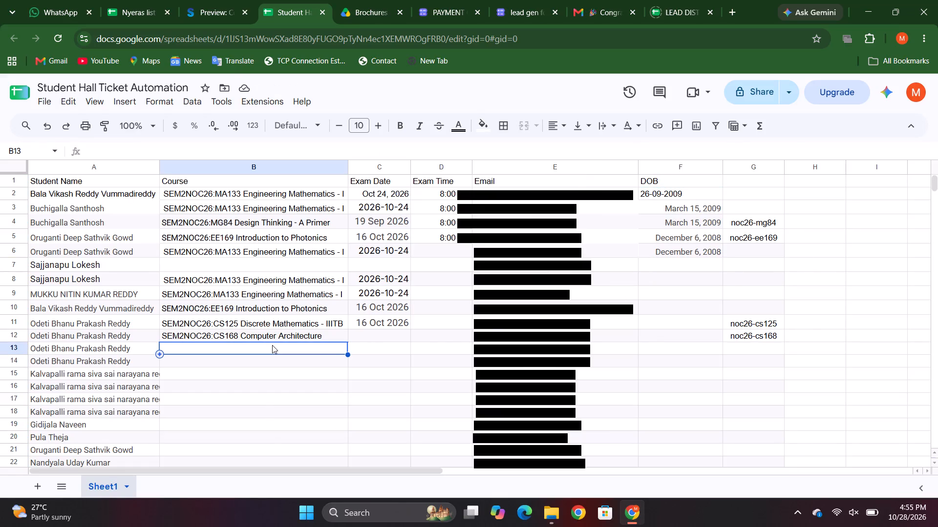
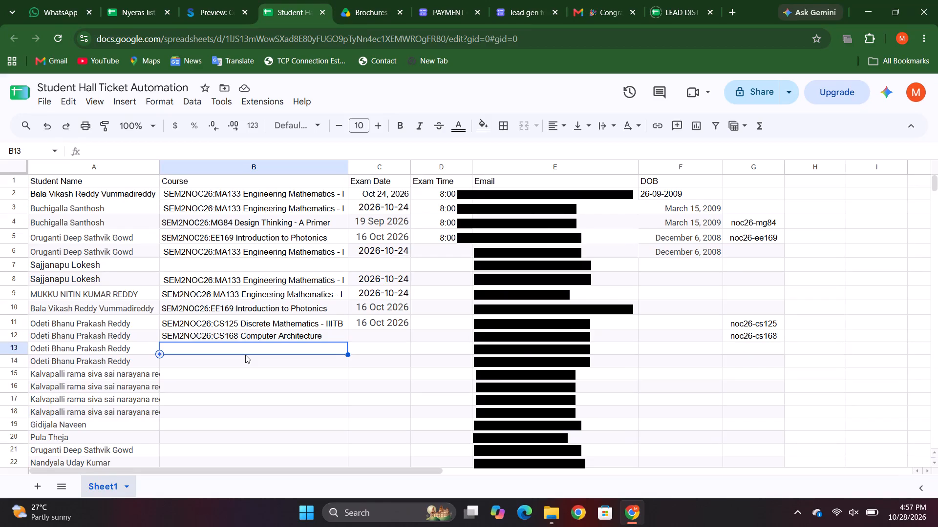
Select the exam date 02 Nov 2025 in the Computer Architecture course summary, for copying into C12 of the hall ticket sheet.
{"action": "left_click", "coordinate": [363, 340]}
{"action": "left_click", "coordinate": [128, 12]}
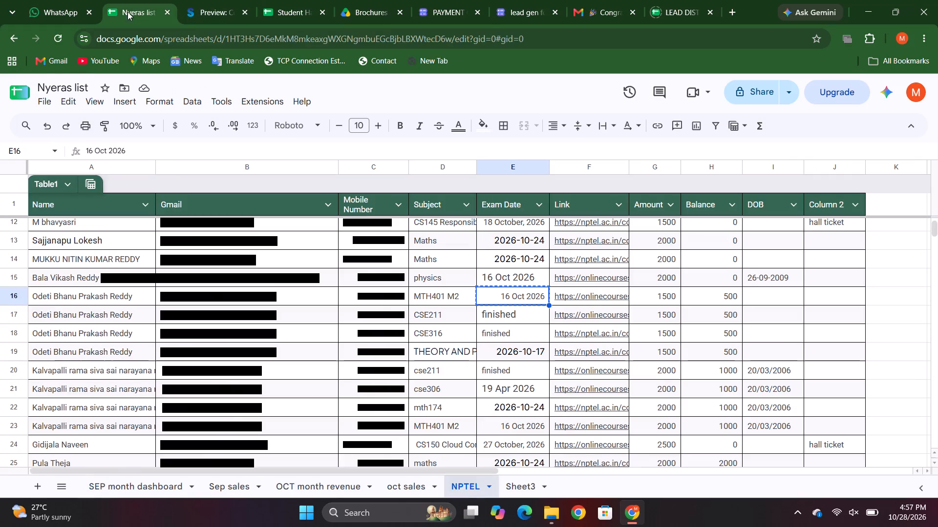
{"action": "left_click", "coordinate": [18, 311]}
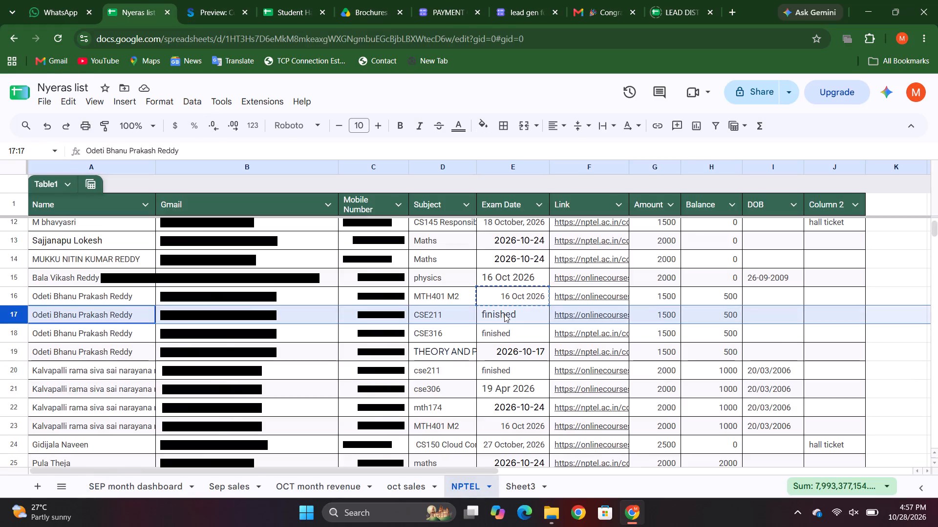
{"action": "left_click", "coordinate": [223, 0]}
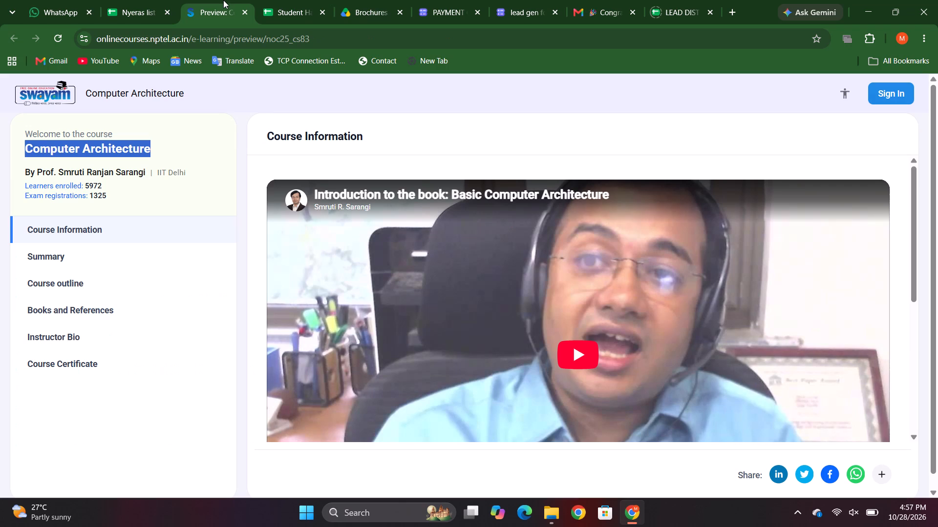
{"action": "left_click", "coordinate": [98, 264]}
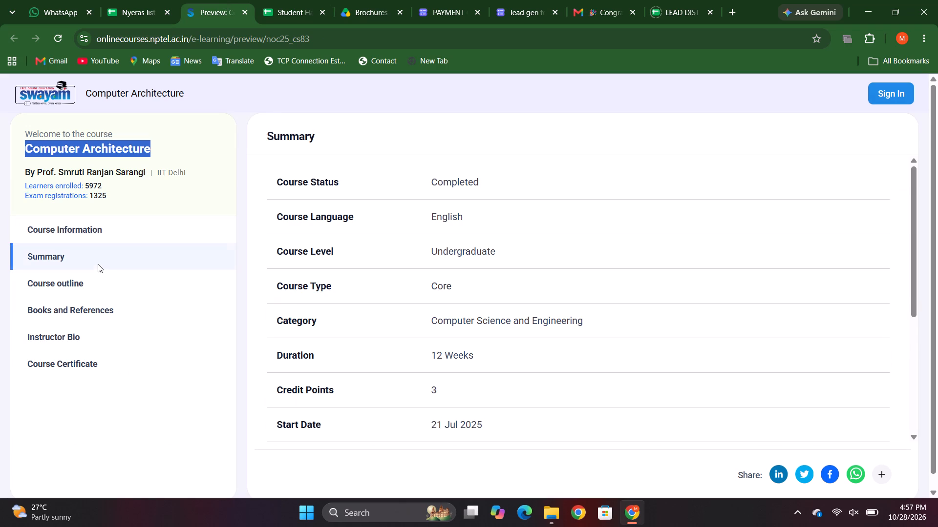
{"action": "scroll", "coordinate": [438, 354], "scroll_direction": "down", "scroll_amount": 4}
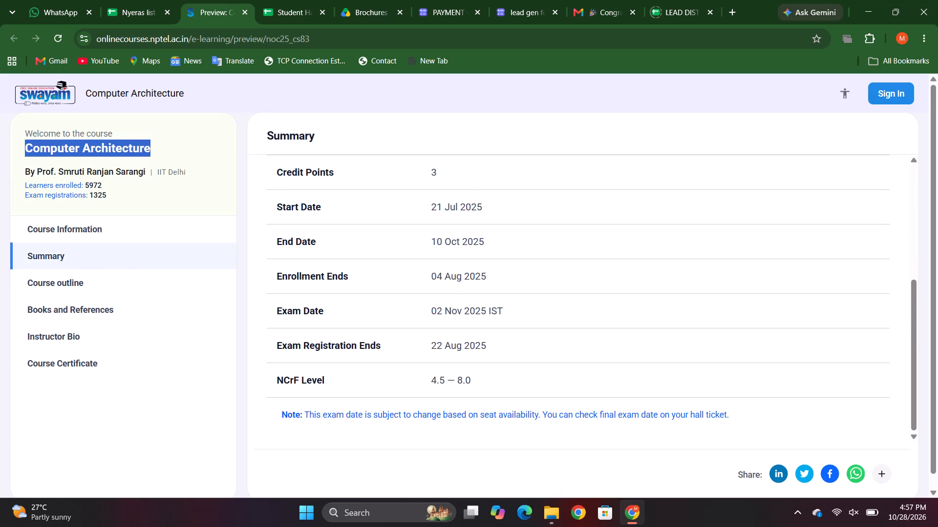
{"action": "left_click_drag", "start_coordinate": [433, 312], "coordinate": [483, 319]}
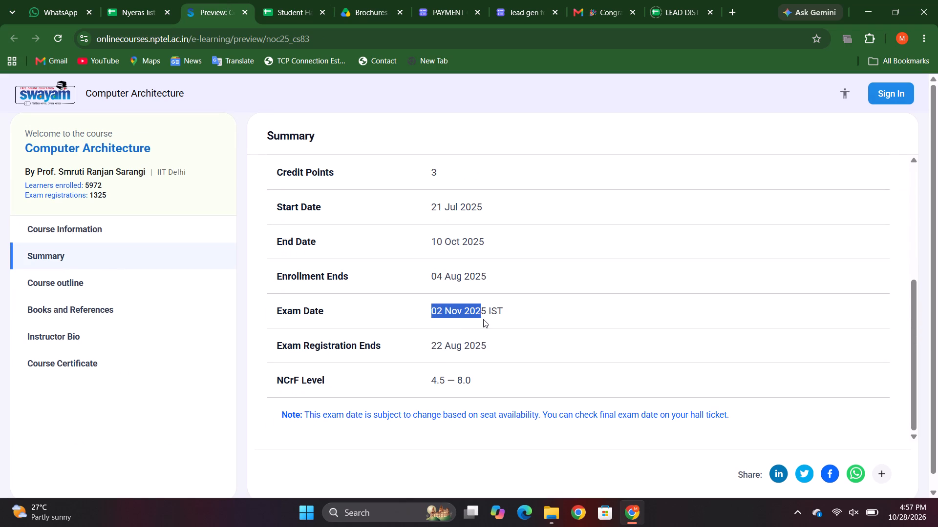
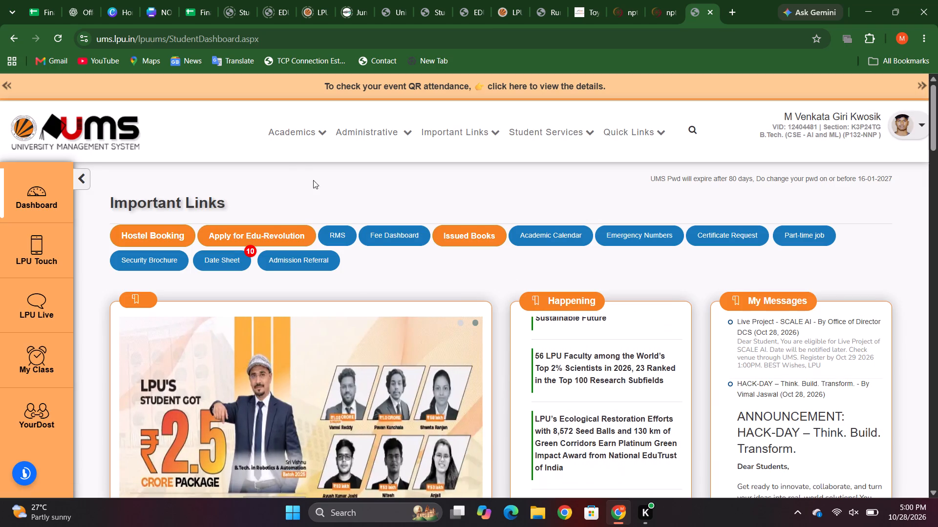
Open the NPTEL/MOOCs category of Edu-Revolution from the UMS dashboard and accept its undertaking.
{"action": "left_click", "coordinate": [258, 235]}
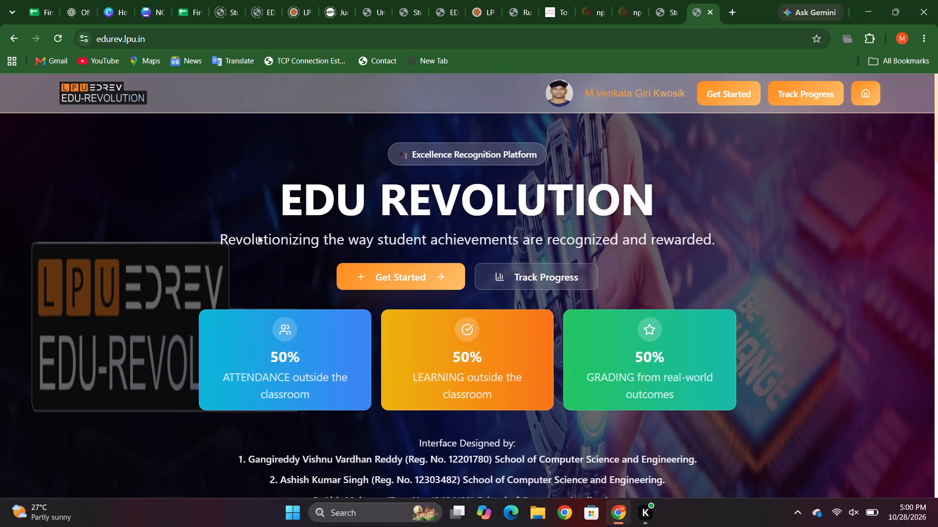
{"action": "scroll", "coordinate": [360, 206], "scroll_direction": "down", "scroll_amount": 4}
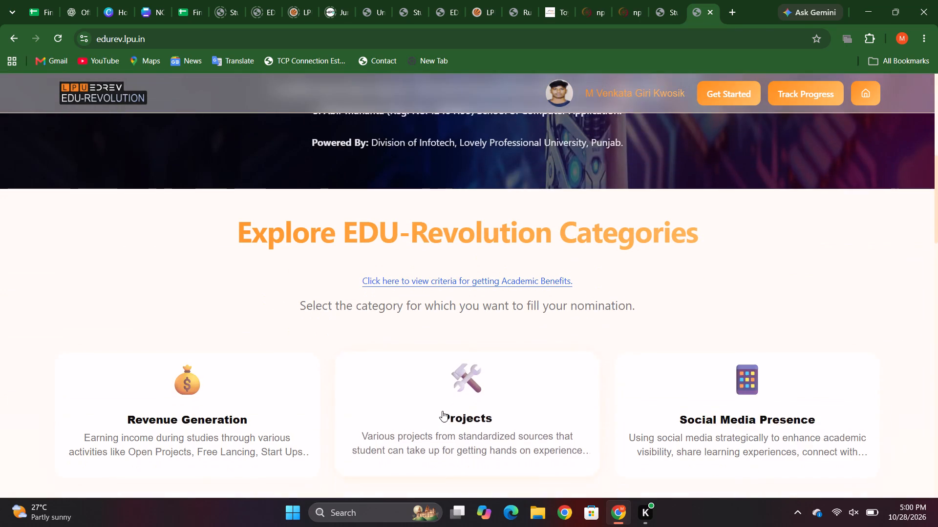
{"action": "scroll", "coordinate": [442, 411], "scroll_direction": "down", "scroll_amount": 1}
{"action": "left_click", "coordinate": [420, 449]}
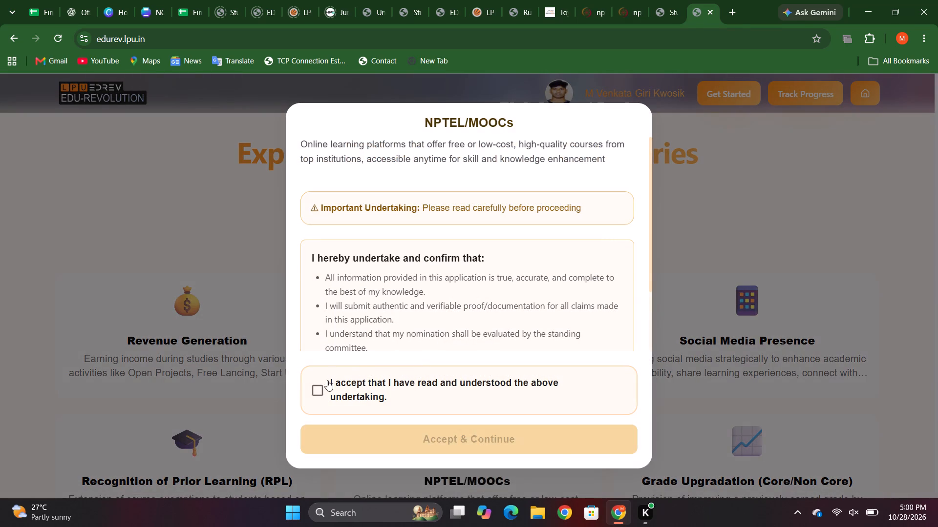
{"action": "left_click", "coordinate": [323, 385]}
{"action": "left_click", "coordinate": [351, 434]}
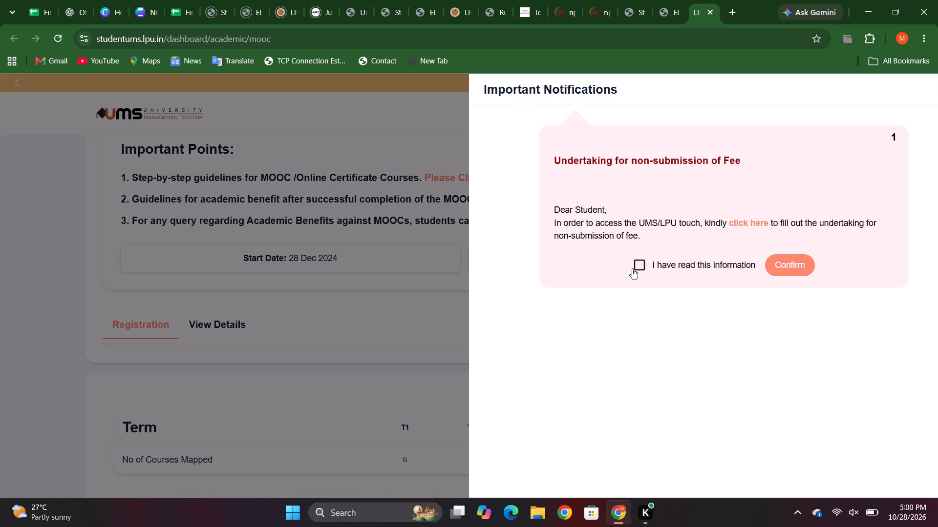
{"action": "left_click", "coordinate": [795, 269]}
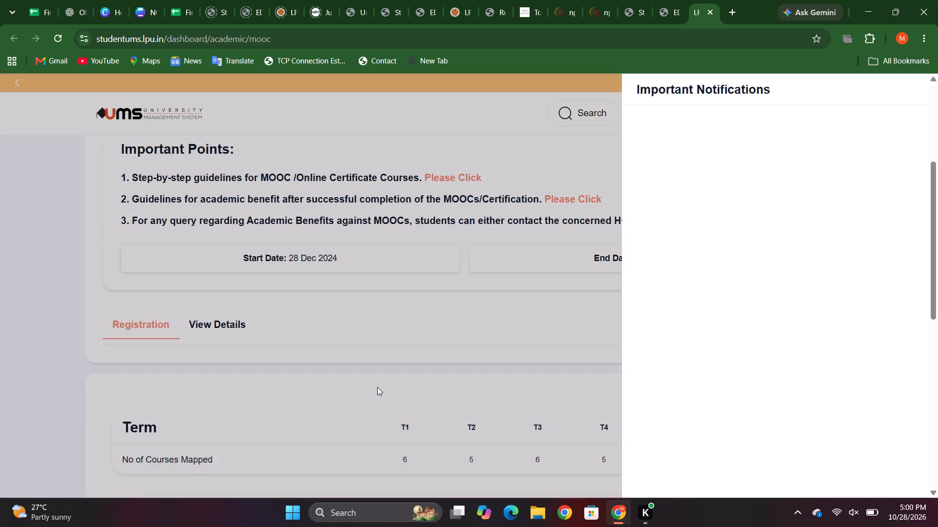
Show the other available MOOC courses and search them for cse211.
{"action": "scroll", "coordinate": [377, 387], "scroll_direction": "down", "scroll_amount": 7}
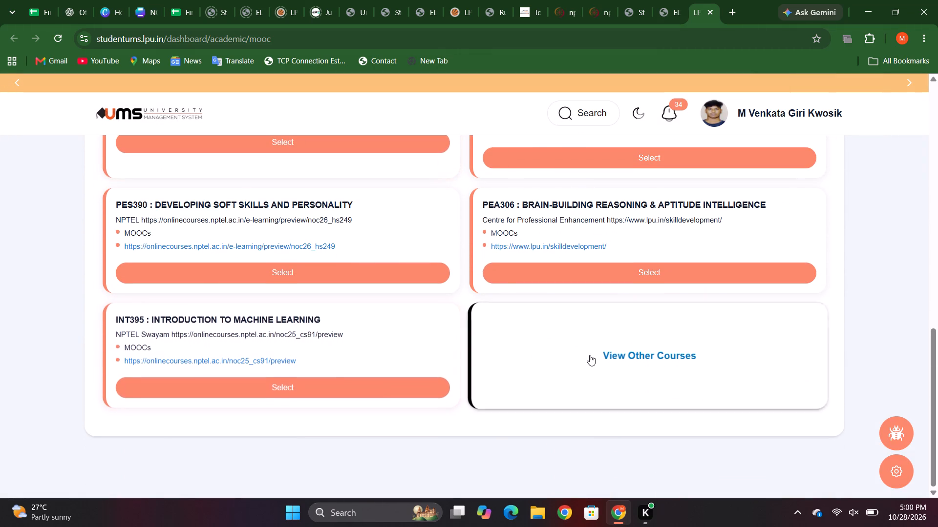
{"action": "left_click", "coordinate": [590, 355]}
{"action": "scroll", "coordinate": [422, 398], "scroll_direction": "down", "scroll_amount": 1}
{"action": "left_click", "coordinate": [415, 387]}
{"action": "type", "text": "cse"}
{"action": "key", "text": "2"}
{"action": "scroll", "coordinate": [415, 387], "scroll_direction": "down", "scroll_amount": 1}
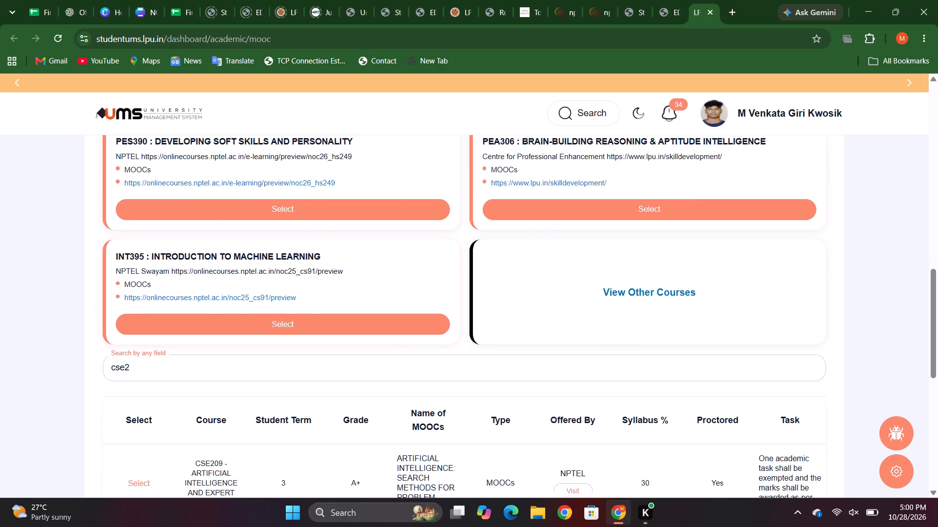
{"action": "scroll", "coordinate": [415, 387], "scroll_direction": "down", "scroll_amount": 1}
{"action": "type", "text": "11"}
Visit the course page of the CSE211 Computer Architecture and Organization MOOC offered by IITs.
{"action": "scroll", "coordinate": [415, 387], "scroll_direction": "down", "scroll_amount": 1}
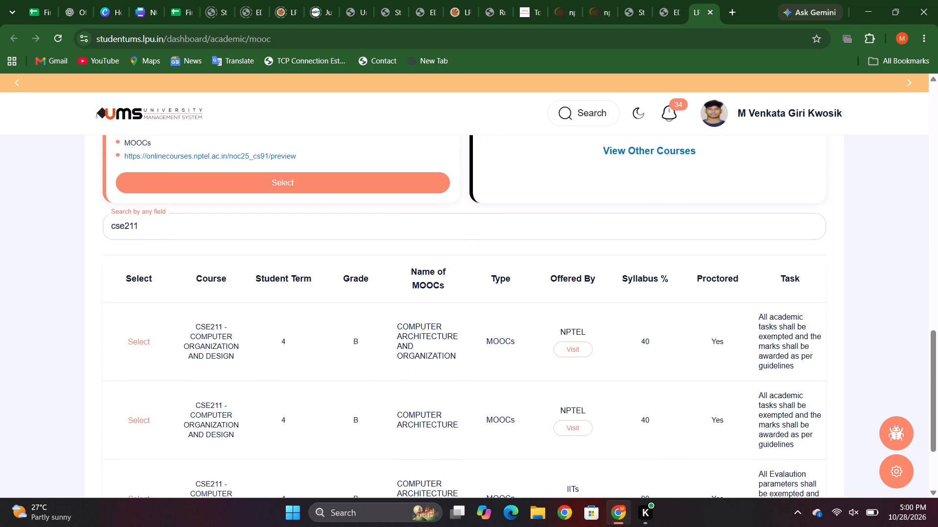
{"action": "scroll", "coordinate": [415, 387], "scroll_direction": "down", "scroll_amount": 1}
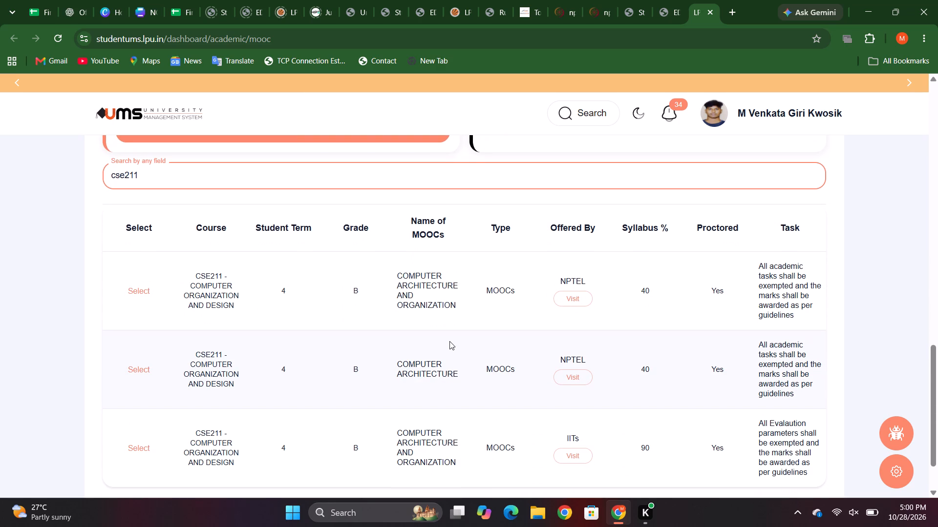
{"action": "scroll", "coordinate": [449, 341], "scroll_direction": "down", "scroll_amount": 1}
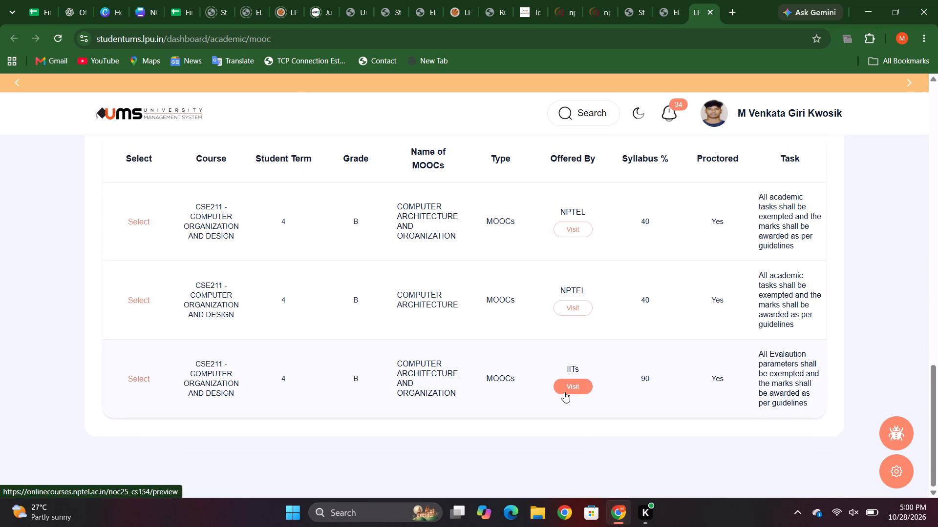
{"action": "left_click", "coordinate": [564, 392]}
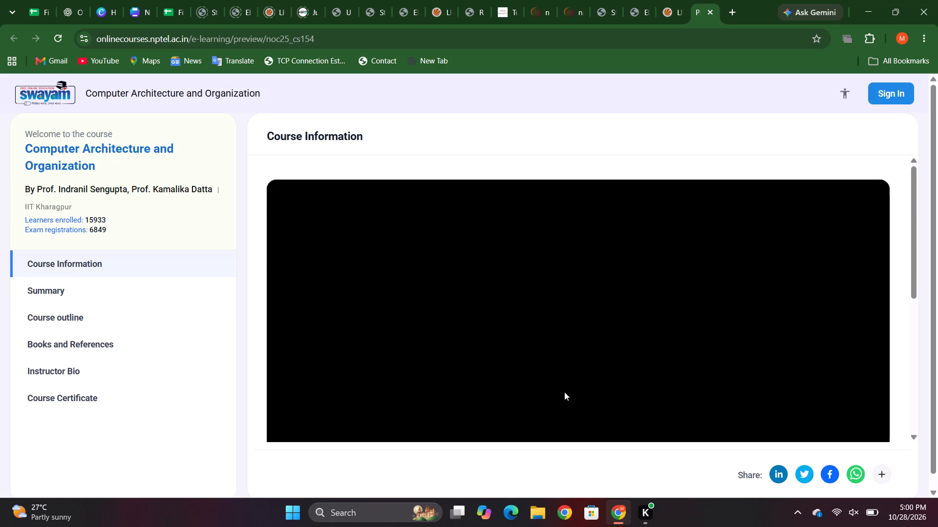
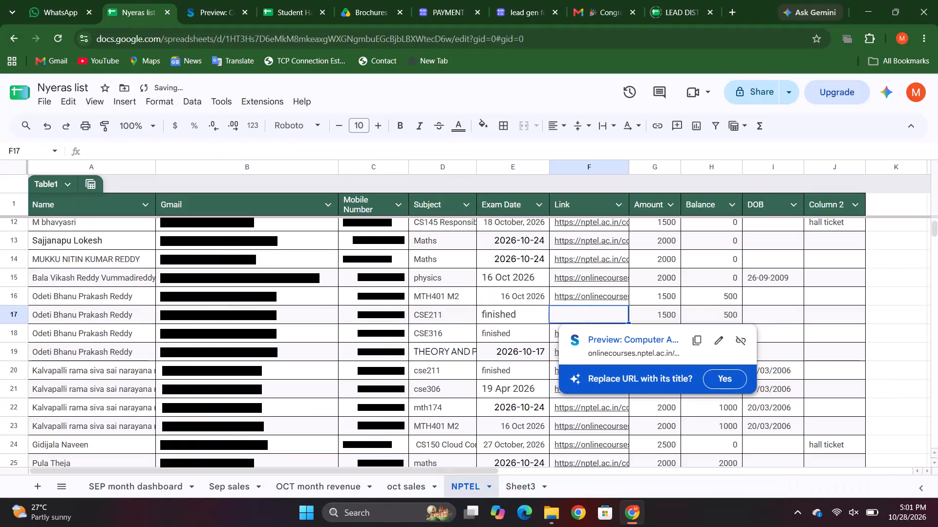
{"action": "key", "text": "ctrl+v"}
{"action": "key", "text": "Return"}
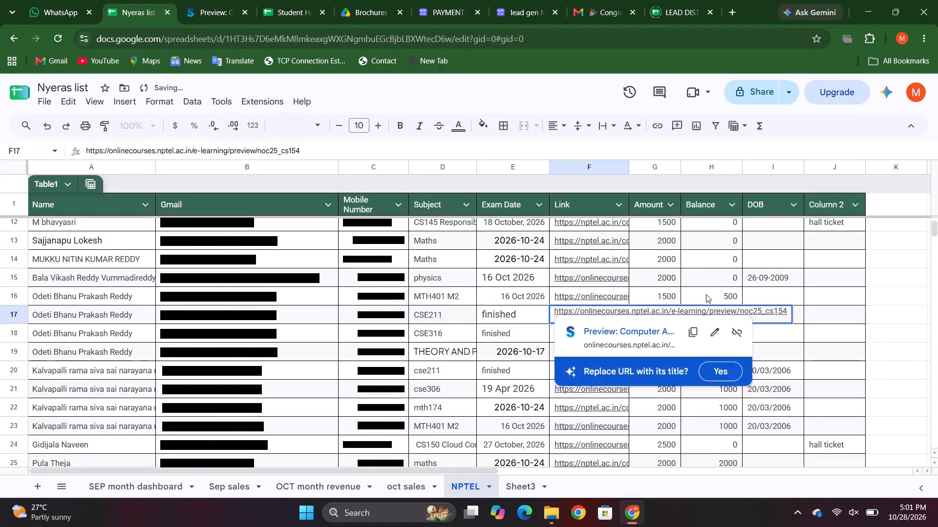
{"action": "left_click", "coordinate": [830, 326]}
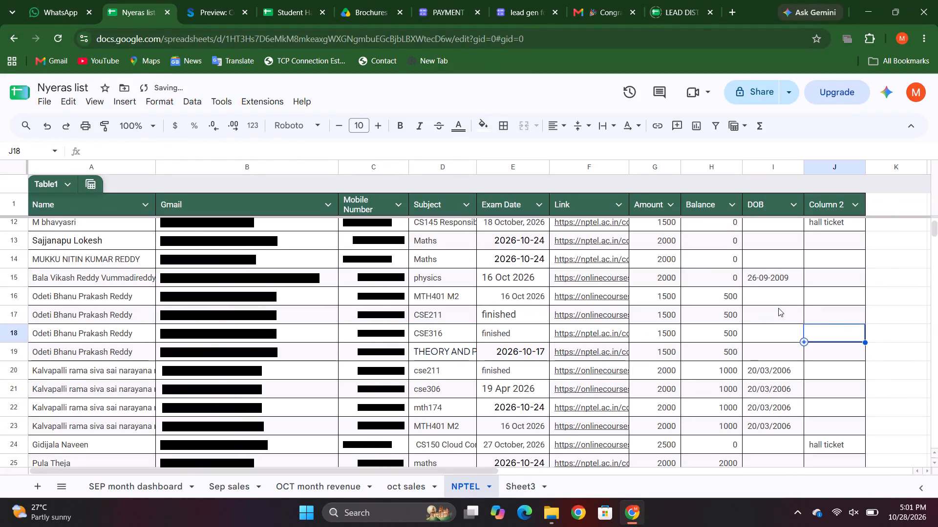